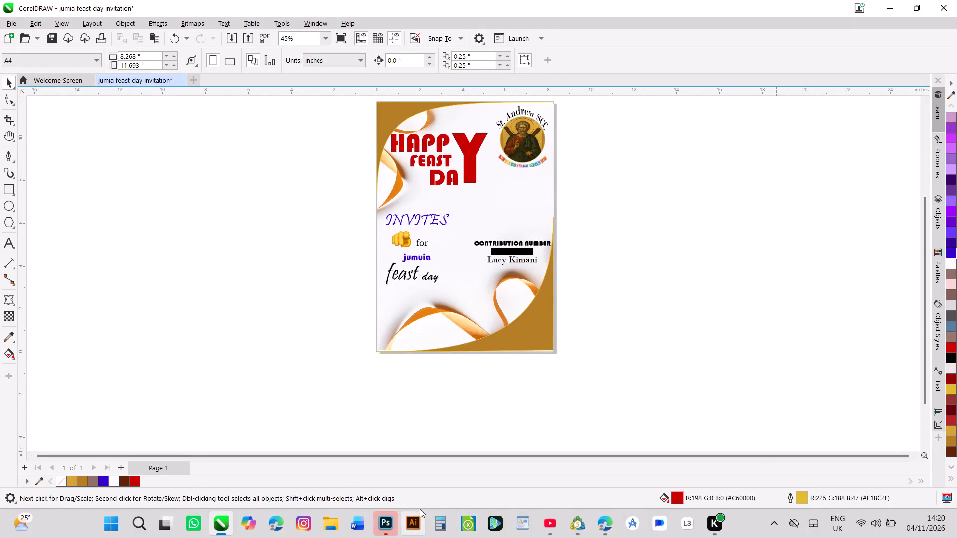
Switch from the feast day invitation design to Microsoft Word.
{"action": "left_click", "coordinate": [363, 527]}
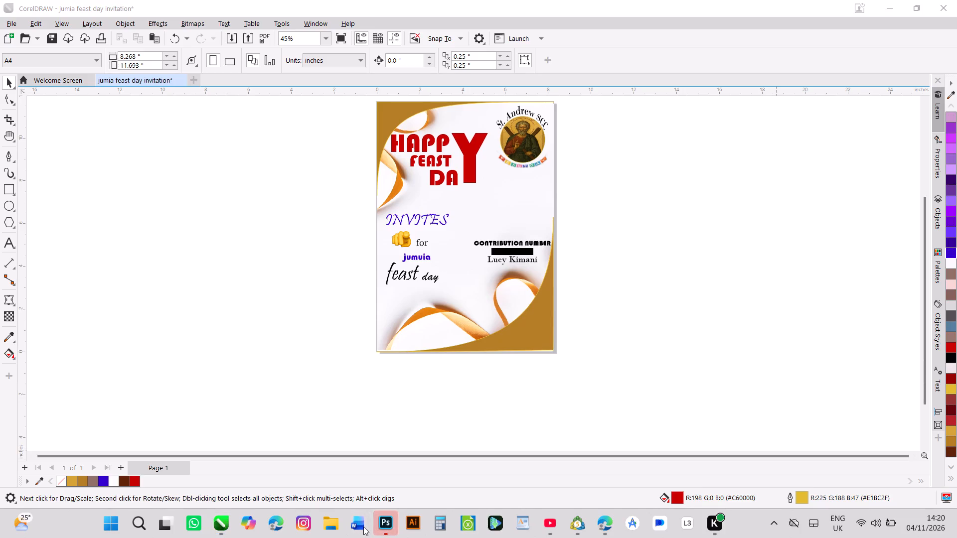
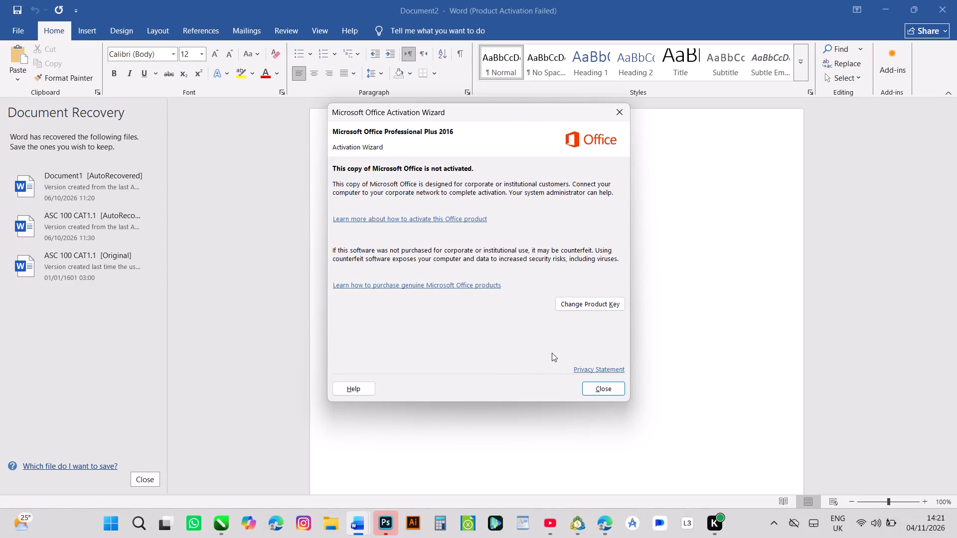
Dismiss the Microsoft Office Activation Wizard to get to the blank document.
{"action": "left_click", "coordinate": [610, 383]}
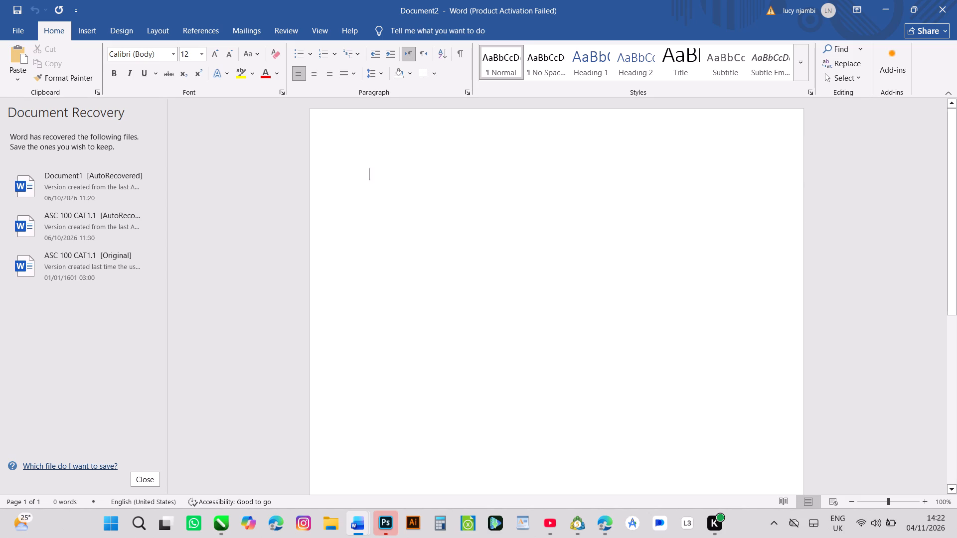
Insert a single space at the start of the blank document.
{"action": "key", "text": "space"}
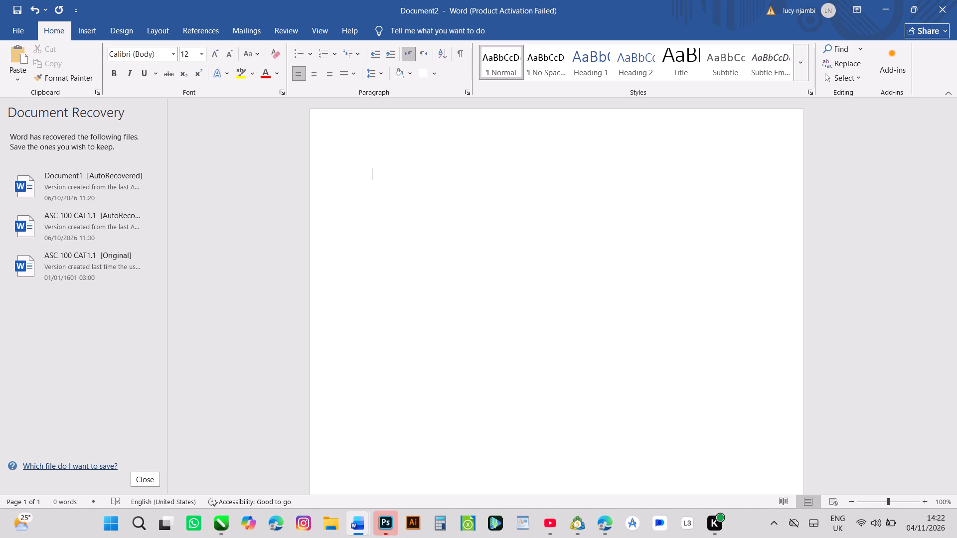
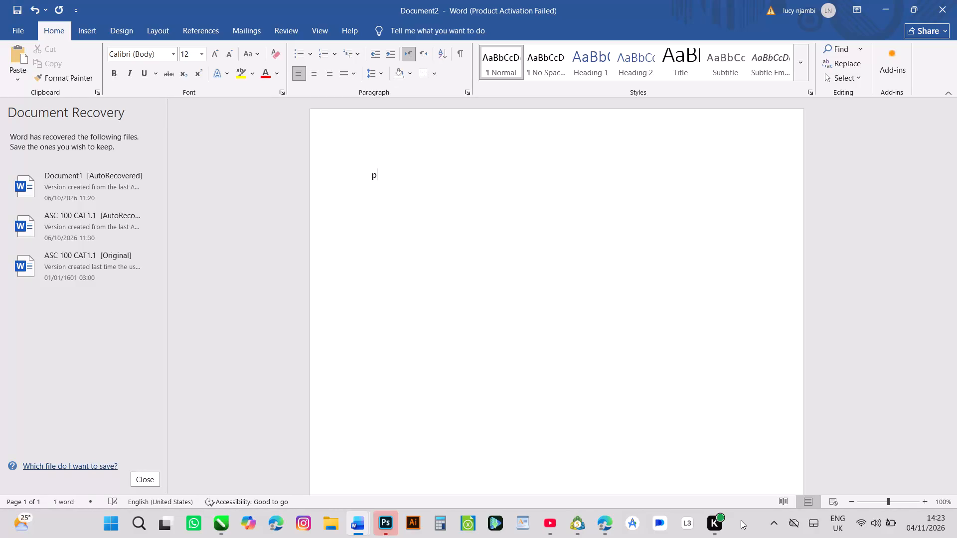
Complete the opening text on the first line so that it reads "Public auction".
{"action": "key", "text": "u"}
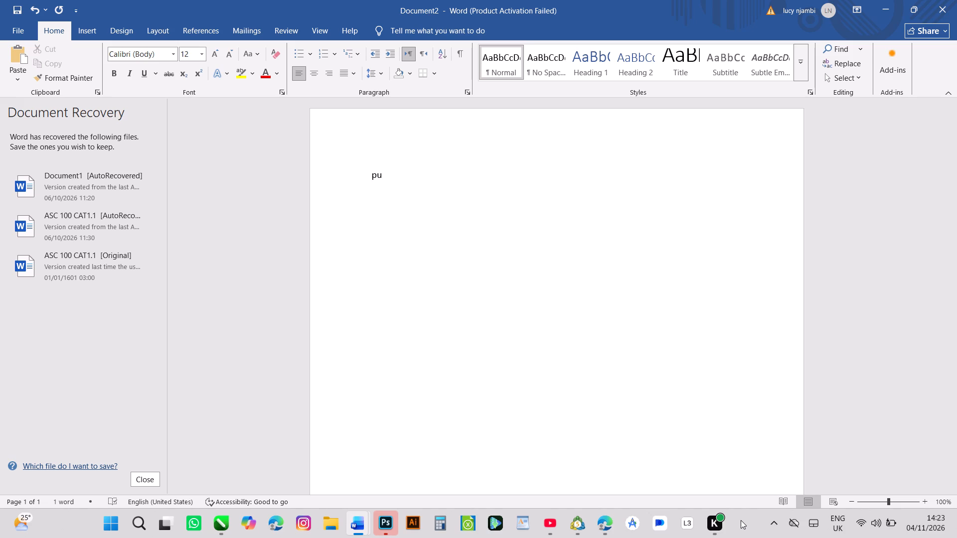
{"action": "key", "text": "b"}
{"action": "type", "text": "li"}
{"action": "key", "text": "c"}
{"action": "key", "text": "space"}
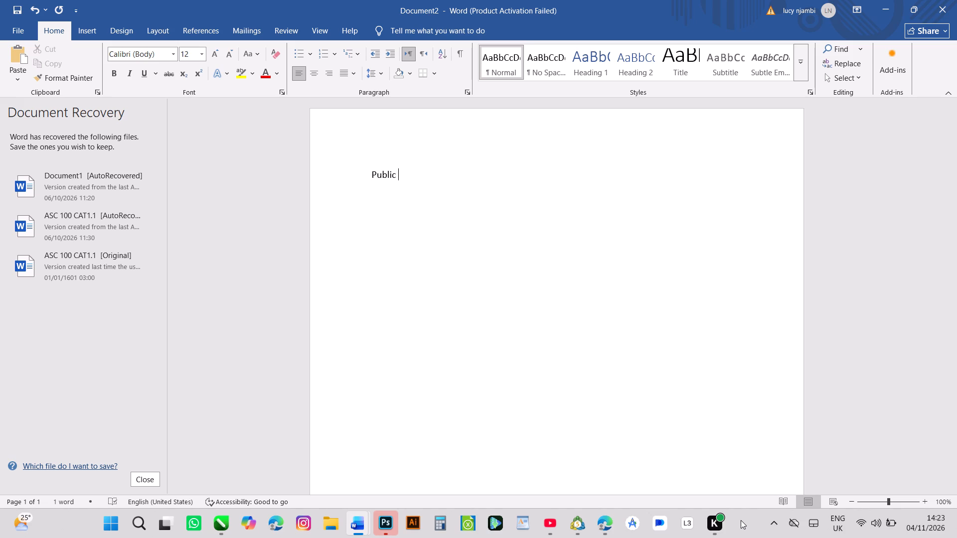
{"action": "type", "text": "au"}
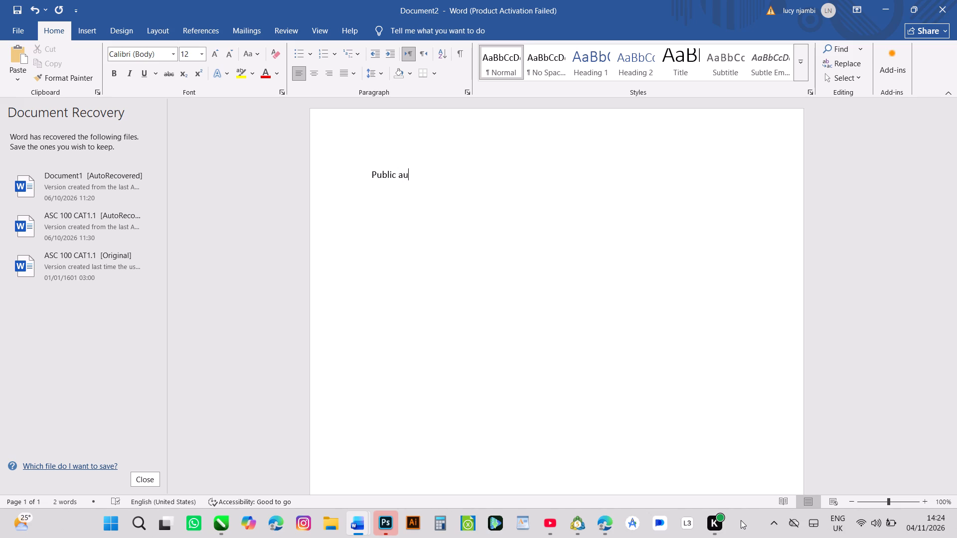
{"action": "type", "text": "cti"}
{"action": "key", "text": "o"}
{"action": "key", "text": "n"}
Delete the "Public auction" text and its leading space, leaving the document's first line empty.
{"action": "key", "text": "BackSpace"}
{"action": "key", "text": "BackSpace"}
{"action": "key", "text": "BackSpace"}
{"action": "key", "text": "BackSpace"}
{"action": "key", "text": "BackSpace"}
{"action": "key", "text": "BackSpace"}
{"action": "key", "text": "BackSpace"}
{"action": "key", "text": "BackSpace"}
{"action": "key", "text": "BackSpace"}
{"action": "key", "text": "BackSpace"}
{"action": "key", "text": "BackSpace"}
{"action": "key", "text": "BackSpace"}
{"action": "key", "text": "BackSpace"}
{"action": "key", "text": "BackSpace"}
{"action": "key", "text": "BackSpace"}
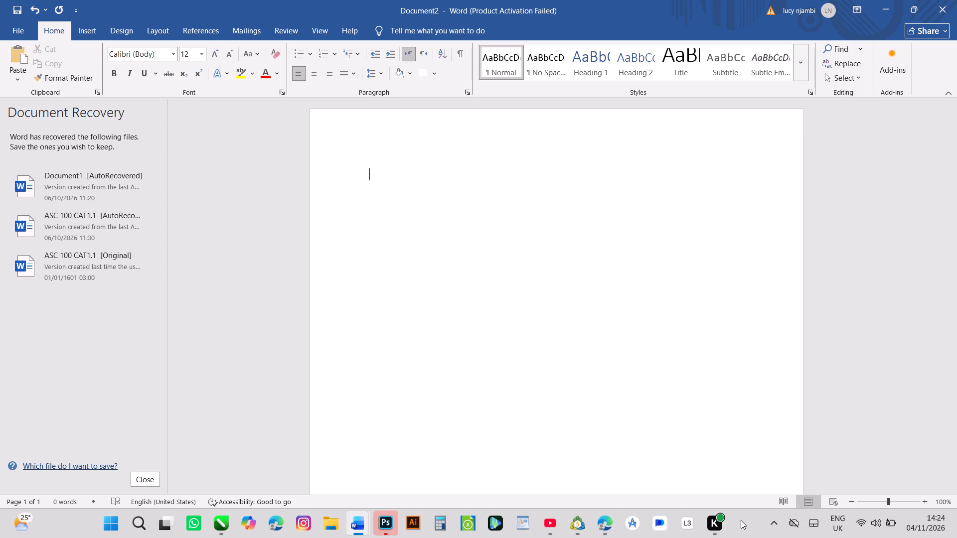
Write the title "PUBLIC AUCTION CATALOGUE" in capitals on the document's first line.
{"action": "key", "text": "p"}
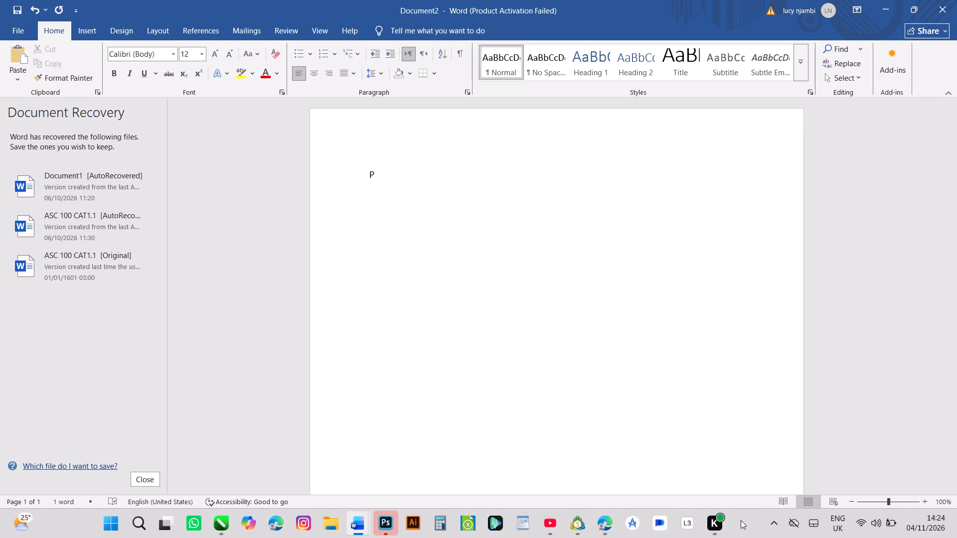
{"action": "key", "text": "u"}
{"action": "key", "text": "b"}
{"action": "key", "text": "l"}
{"action": "key", "text": "i"}
{"action": "key", "text": "c"}
{"action": "key", "text": "space"}
{"action": "type", "text": "AU"}
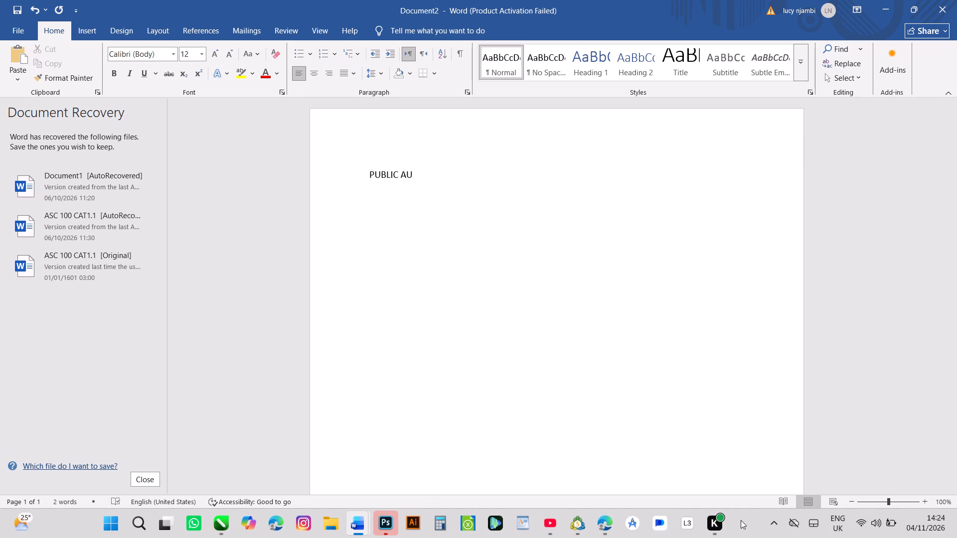
{"action": "key", "text": "c"}
{"action": "type", "text": "TION"}
{"action": "key", "text": "space"}
{"action": "type", "text": "CA"}
{"action": "key", "text": "t"}
{"action": "key", "text": "a"}
{"action": "type", "text": "LO"}
{"action": "type", "text": "GU"}
{"action": "key", "text": "e"}
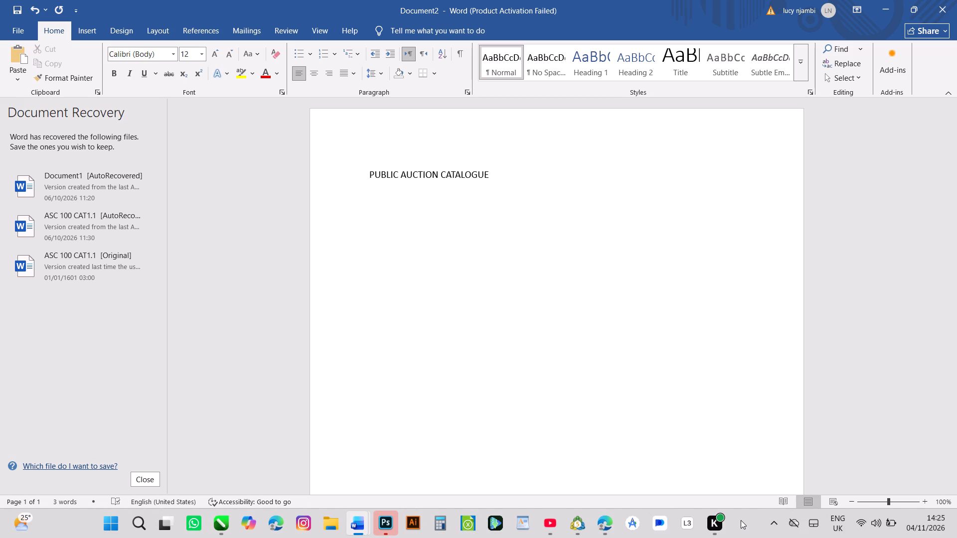
{"action": "key", "text": "space"}
Add a second line below the title reading "DISPOSAL LIST" in capitals, indented by eight spaces.
{"action": "key", "text": "Return"}
{"action": "key", "text": "space"}
{"action": "key", "text": "space"}
{"action": "key", "text": "space"}
{"action": "key", "text": "space"}
{"action": "key", "text": "space"}
{"action": "key", "text": "space"}
{"action": "key", "text": "space"}
{"action": "key", "text": "space"}
{"action": "type", "text": "DI"}
{"action": "key", "text": "s"}
{"action": "key", "text": "p"}
{"action": "key", "text": "o"}
{"action": "key", "text": "s"}
{"action": "type", "text": "AL"}
{"action": "key", "text": "space"}
{"action": "type", "text": "LI"}
{"action": "type", "text": "SY"}
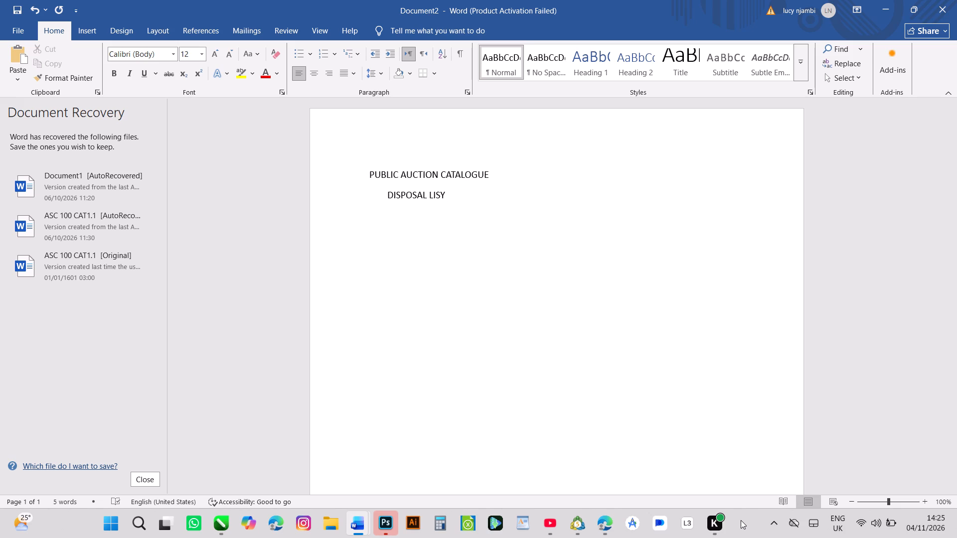
{"action": "key", "text": "BackSpace"}
{"action": "key", "text": "t"}
{"action": "key", "text": "space"}
Append the year 2026 to the "DISPOSAL LIST" line.
{"action": "type", "text": "20"}
{"action": "key", "text": "2"}
{"action": "key", "text": "6"}
{"action": "key", "text": "space"}
Add a third line reading "MOTOR VEHICLES" in capitals, without indentation, below the disposal list line.
{"action": "key", "text": "Return"}
{"action": "type", "text": "MO"}
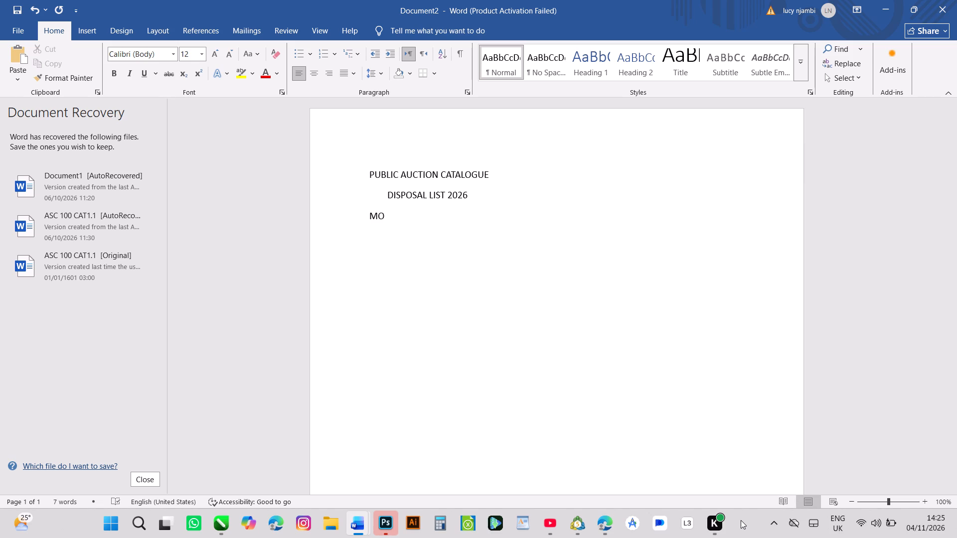
{"action": "type", "text": "TOL"}
{"action": "key", "text": "BackSpace"}
{"action": "type", "text": "R"}
{"action": "key", "text": "space"}
{"action": "type", "text": "VEC"}
{"action": "key", "text": "BackSpace"}
{"action": "type", "text": "HI"}
{"action": "type", "text": "CLE"}
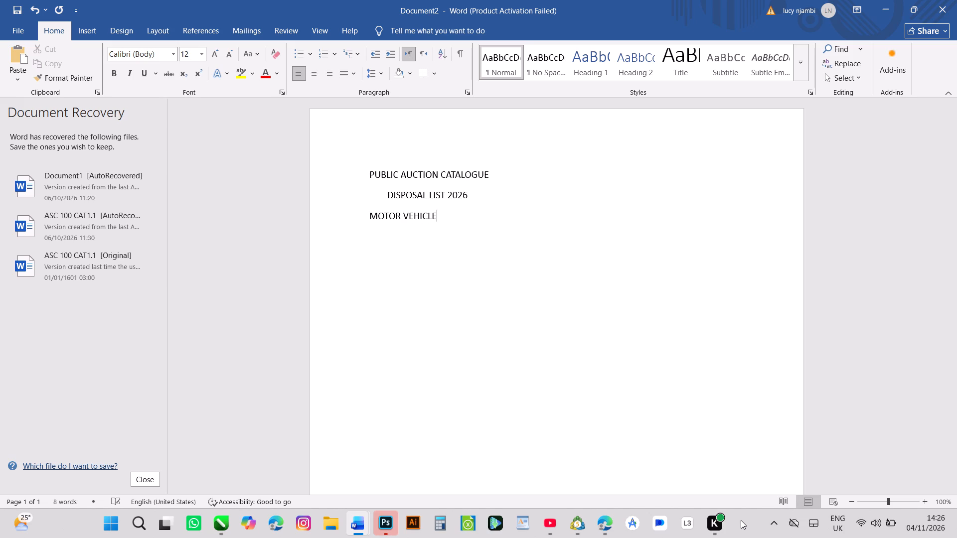
{"action": "key", "text": "s"}
Insert a table with five columns and six rows below the "MOTOR VEHICLES" line.
{"action": "left_click", "coordinate": [88, 31]}
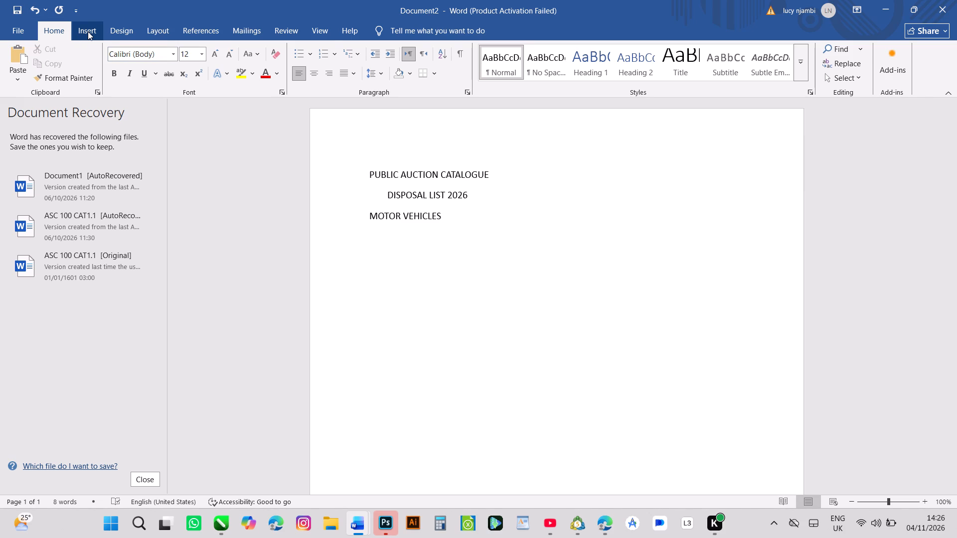
{"action": "left_click", "coordinate": [98, 63]}
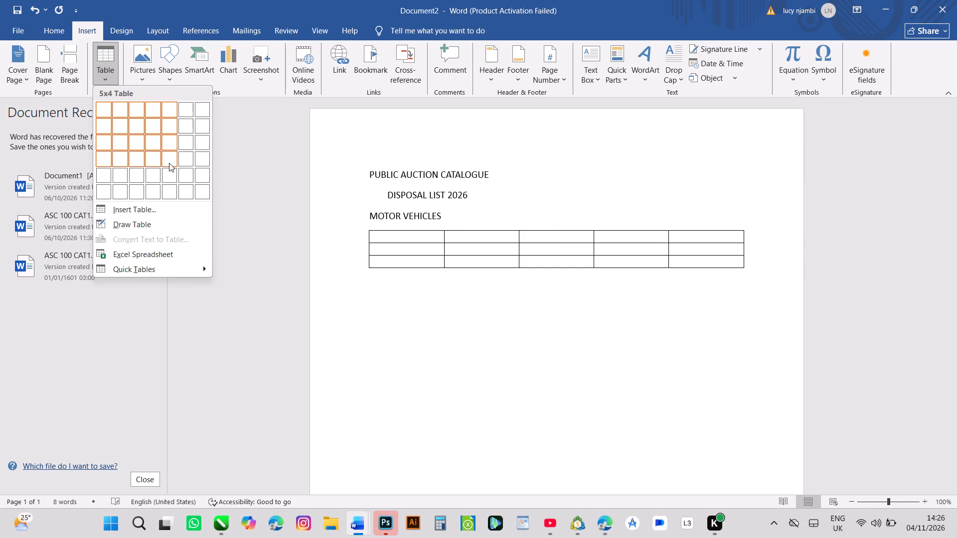
{"action": "left_click", "coordinate": [169, 190]}
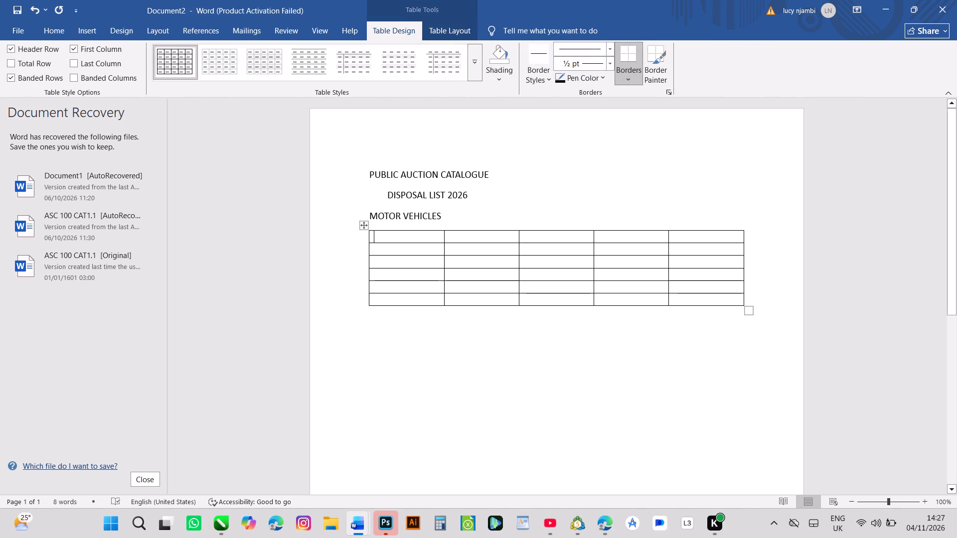
Add four more rows at the bottom of the table.
{"action": "left_click", "coordinate": [362, 306]}
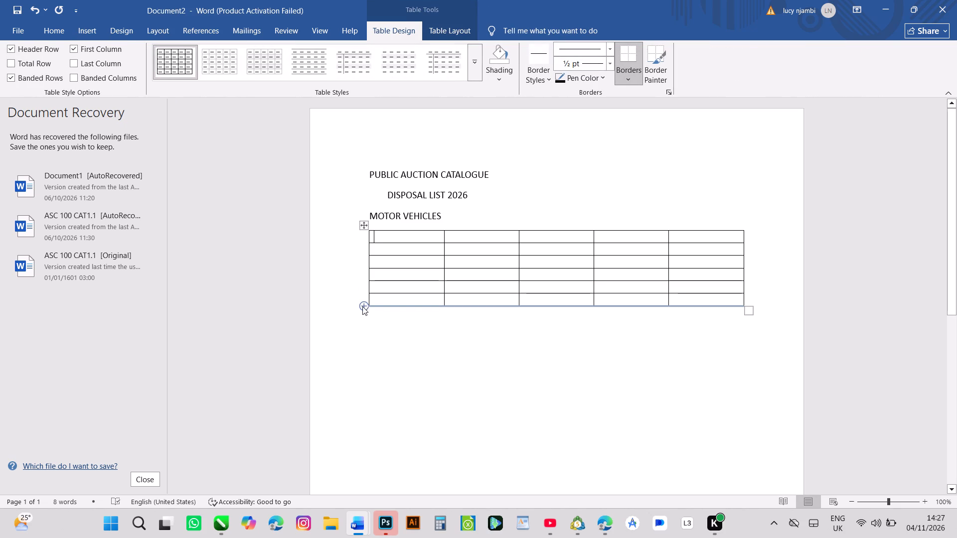
{"action": "left_click", "coordinate": [364, 318]}
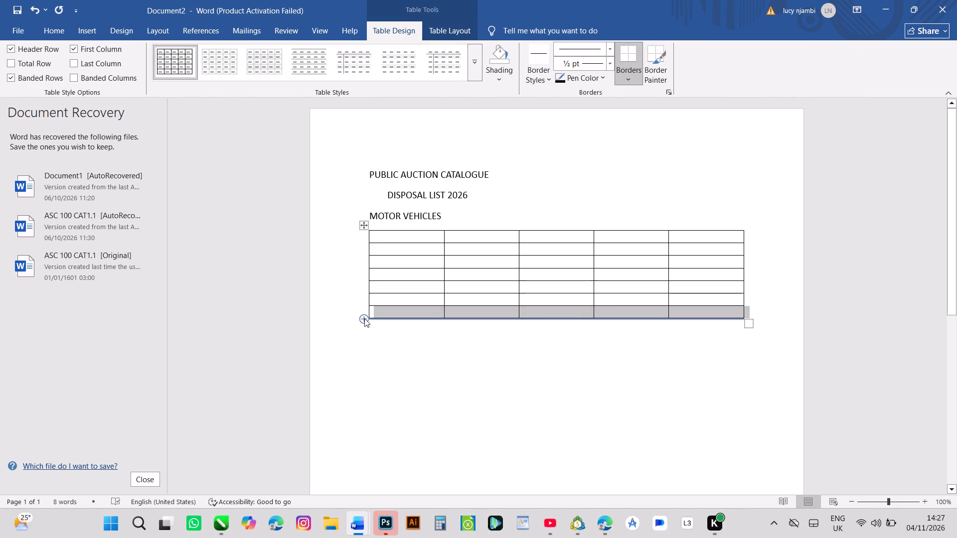
{"action": "left_click", "coordinate": [362, 320]}
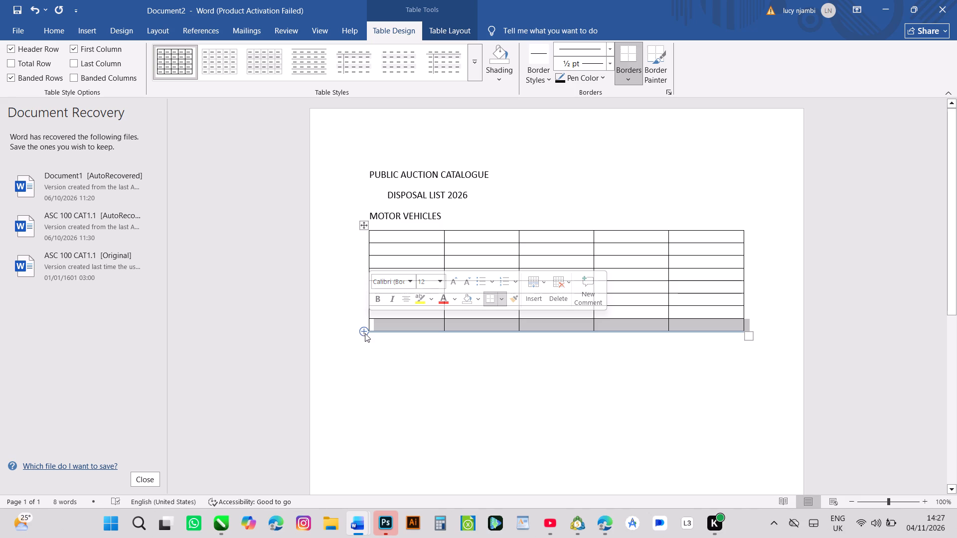
{"action": "left_click", "coordinate": [365, 333]}
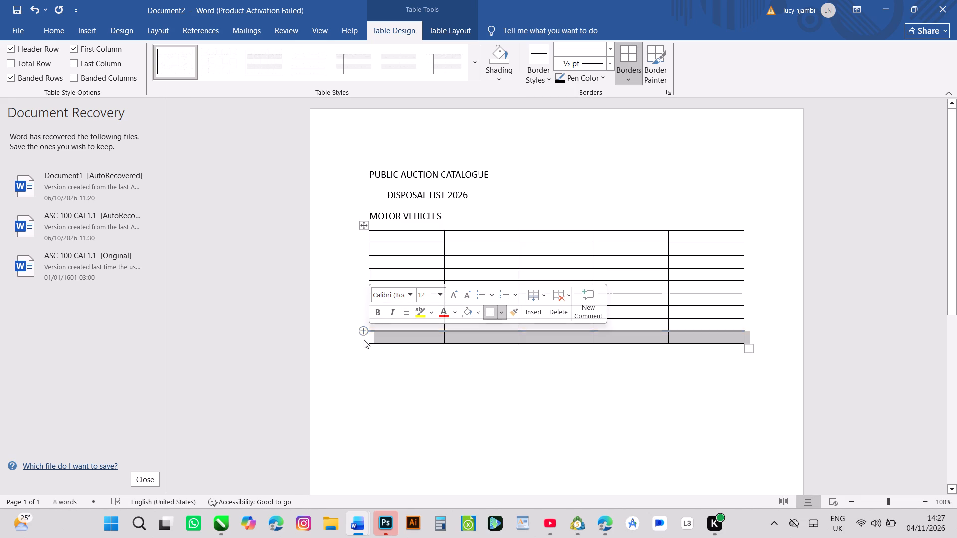
{"action": "left_click", "coordinate": [365, 344]}
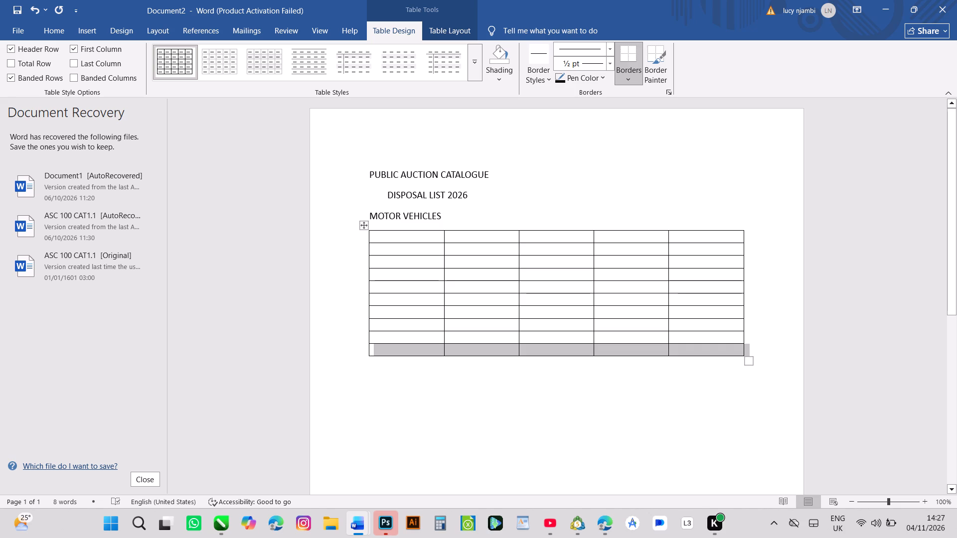
Narrow the table's first column to roughly two thirds of its width by moving its border with the second column.
{"action": "left_click_drag", "start_coordinate": [443, 260], "coordinate": [417, 258]}
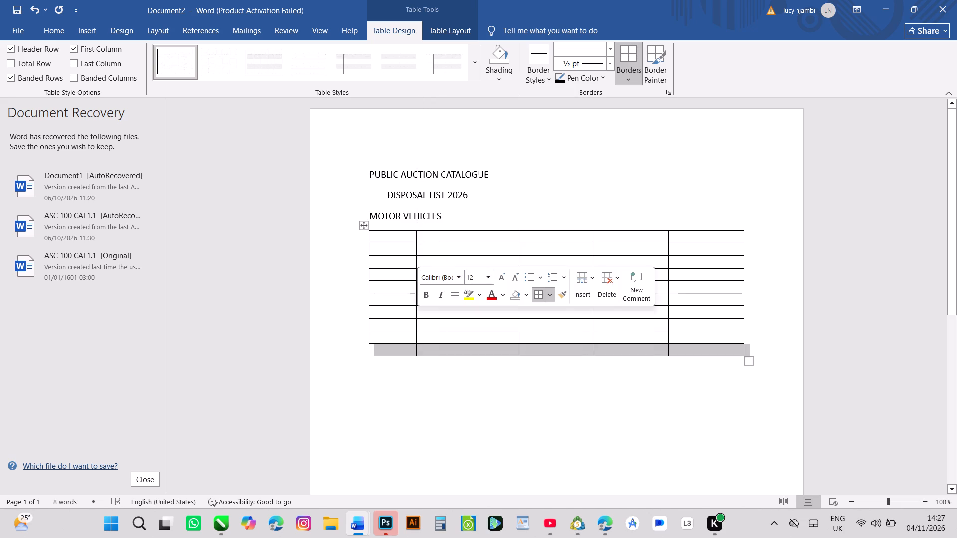
{"action": "left_click", "coordinate": [318, 269]}
{"action": "left_click", "coordinate": [358, 286]}
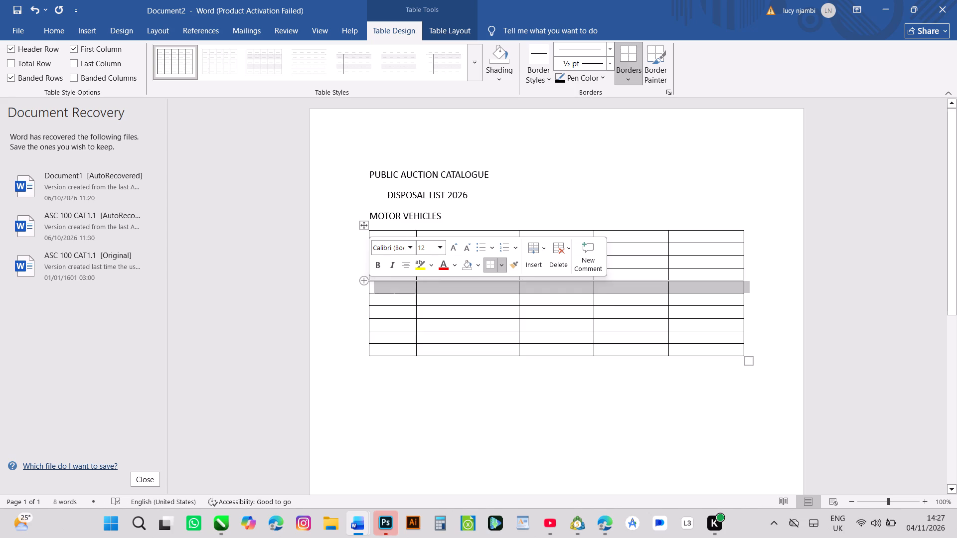
{"action": "left_click", "coordinate": [315, 268]}
{"action": "left_click", "coordinate": [547, 189]}
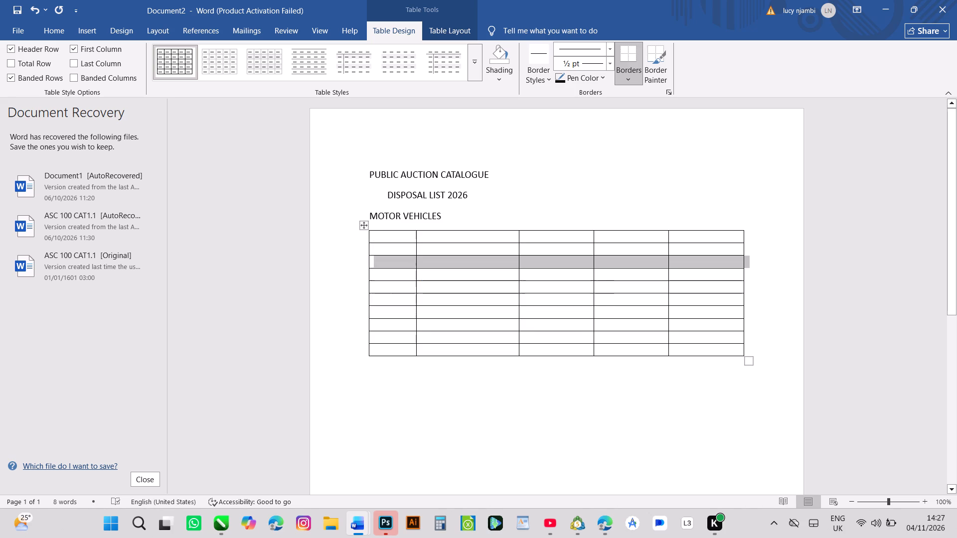
Enter the heading "LOT NOS." in the first column's top cell, with "NOS." on a second line.
{"action": "left_click", "coordinate": [385, 236]}
{"action": "type", "text": "LOT"}
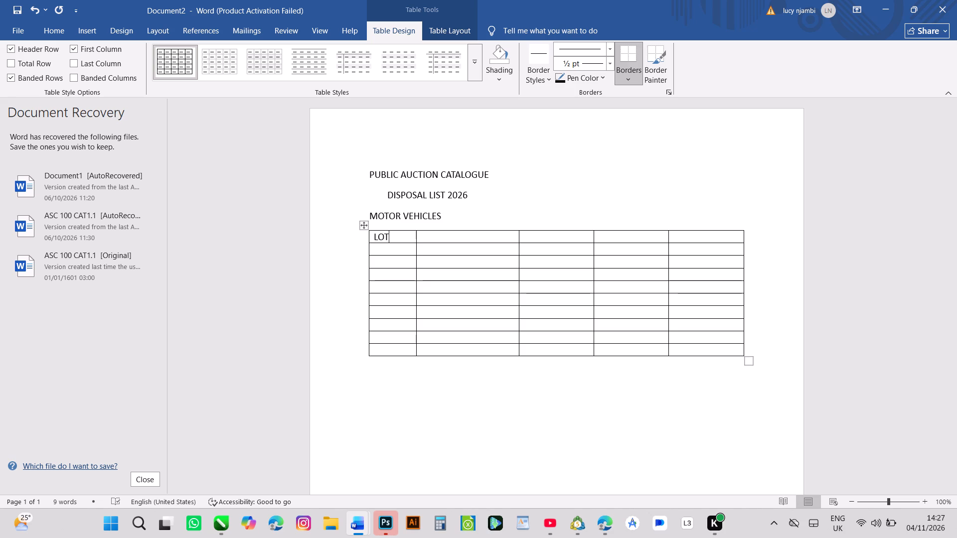
{"action": "key", "text": "Return"}
{"action": "type", "text": "NOS"}
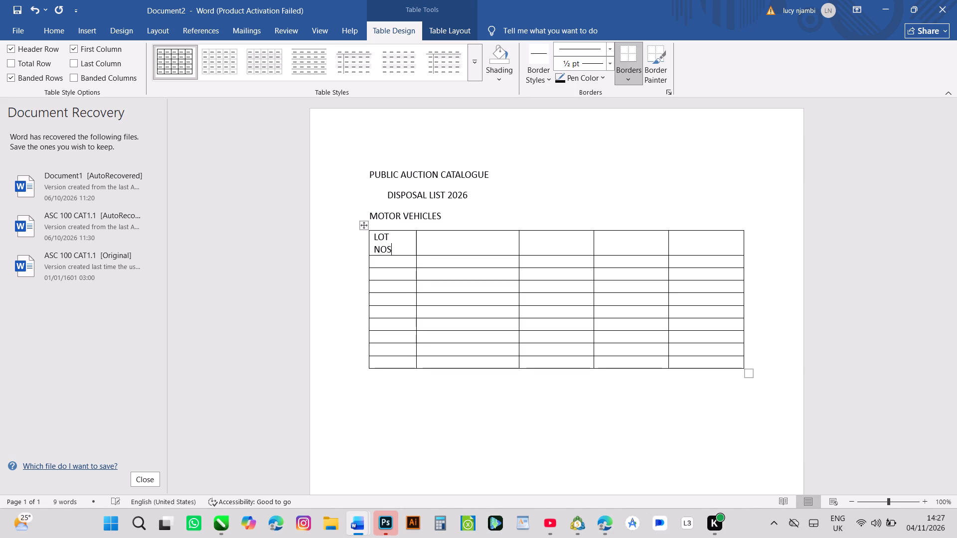
{"action": "key", "text": "period"}
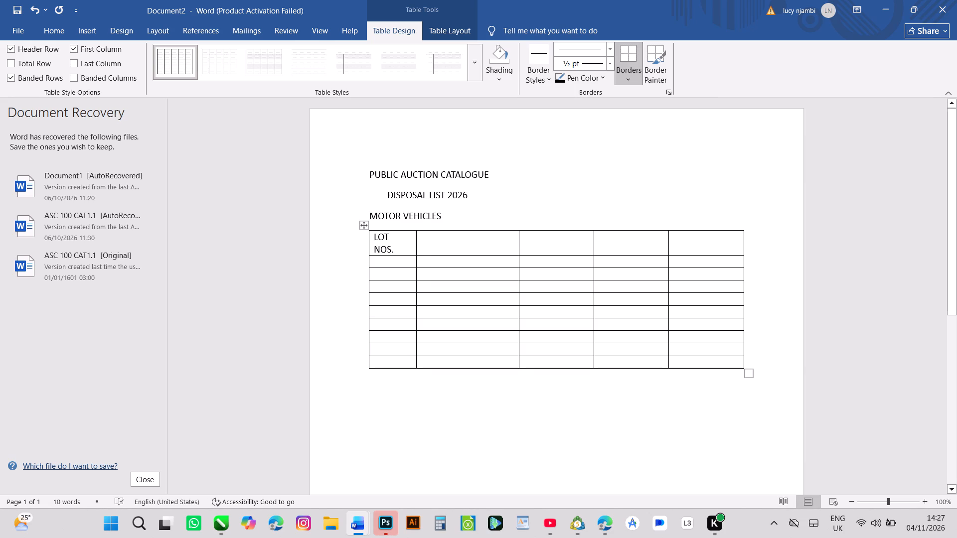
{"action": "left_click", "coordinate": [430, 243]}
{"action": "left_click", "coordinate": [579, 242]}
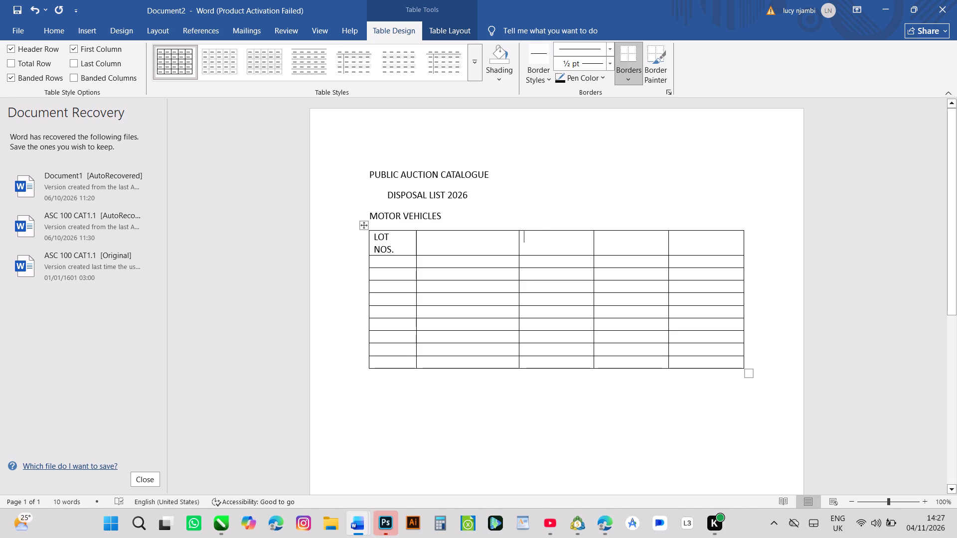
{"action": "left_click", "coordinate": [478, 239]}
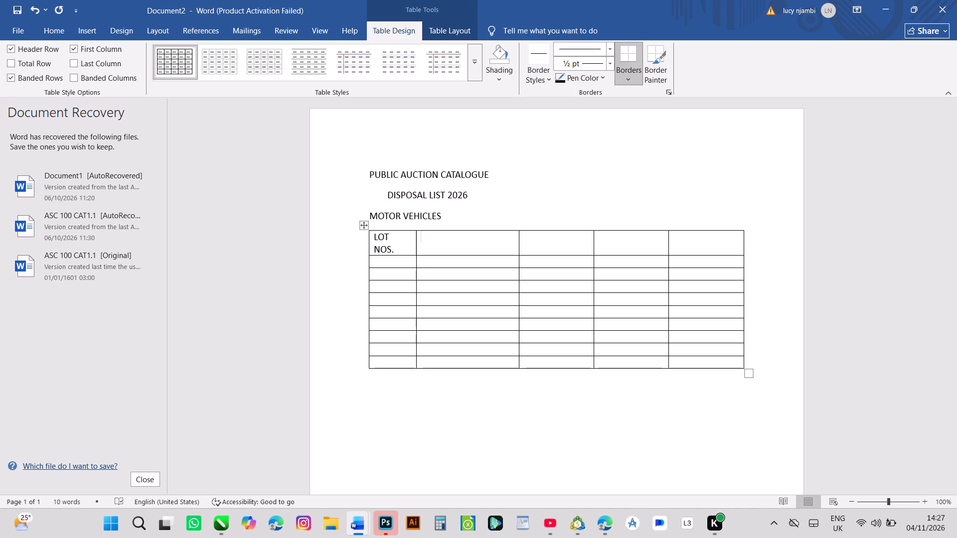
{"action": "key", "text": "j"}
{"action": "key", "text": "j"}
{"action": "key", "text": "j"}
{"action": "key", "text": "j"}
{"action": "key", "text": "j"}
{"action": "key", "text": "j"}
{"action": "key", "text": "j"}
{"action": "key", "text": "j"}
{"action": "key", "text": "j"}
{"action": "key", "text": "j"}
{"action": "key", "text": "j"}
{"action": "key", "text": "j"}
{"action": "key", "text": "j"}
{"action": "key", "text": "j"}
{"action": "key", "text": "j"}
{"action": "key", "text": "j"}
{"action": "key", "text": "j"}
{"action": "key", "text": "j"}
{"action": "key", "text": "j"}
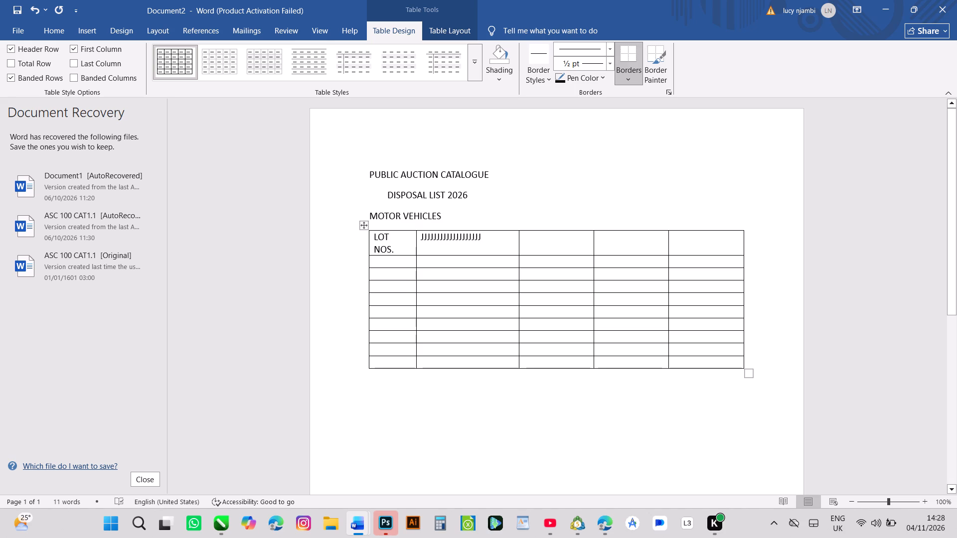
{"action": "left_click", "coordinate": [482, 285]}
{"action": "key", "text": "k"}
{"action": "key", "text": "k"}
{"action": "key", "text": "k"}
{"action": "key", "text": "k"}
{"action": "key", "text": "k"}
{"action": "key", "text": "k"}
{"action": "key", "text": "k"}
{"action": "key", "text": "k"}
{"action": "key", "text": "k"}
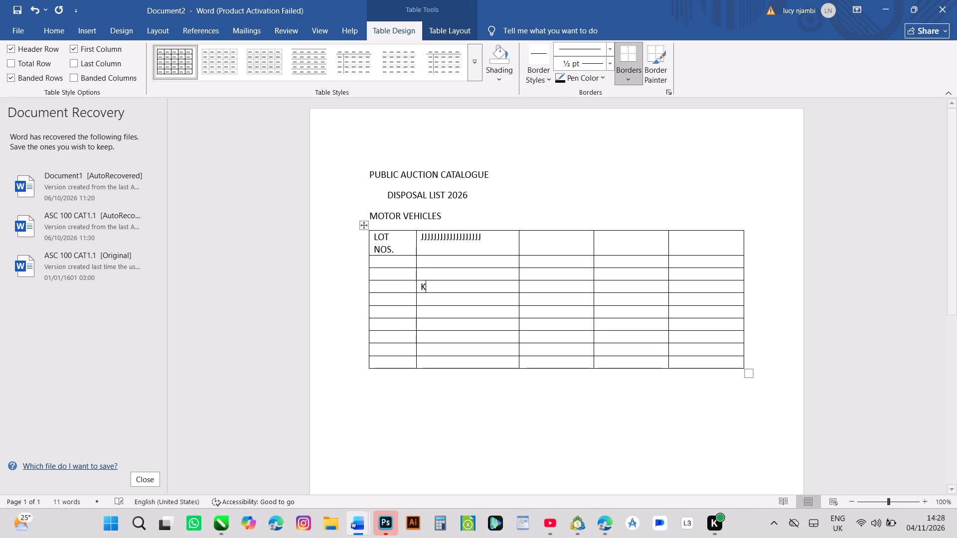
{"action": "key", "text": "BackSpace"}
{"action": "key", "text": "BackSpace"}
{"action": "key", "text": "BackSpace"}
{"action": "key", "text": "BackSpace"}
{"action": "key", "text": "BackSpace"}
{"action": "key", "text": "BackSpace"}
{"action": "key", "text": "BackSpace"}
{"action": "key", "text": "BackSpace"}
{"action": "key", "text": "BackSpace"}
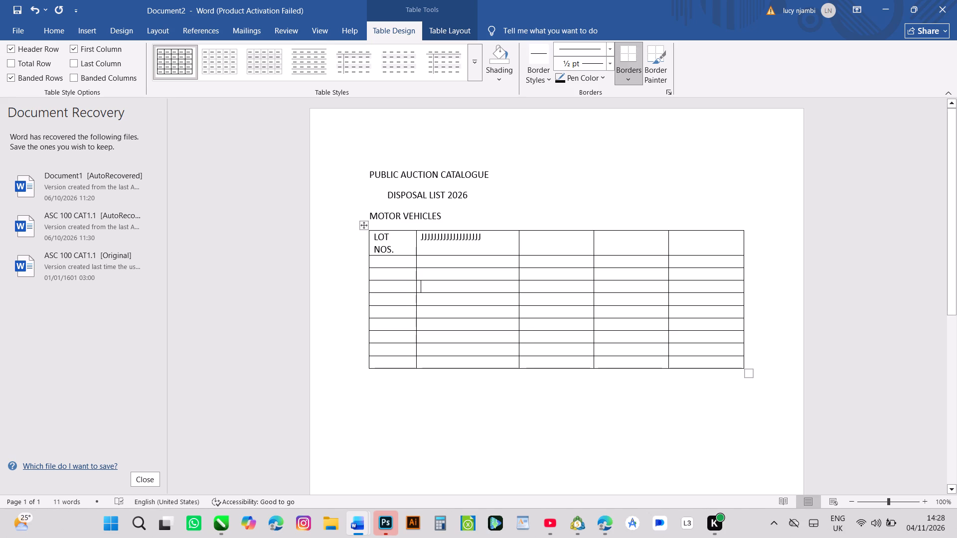
Delete the stray string of J characters from the top cell of the table's second column.
{"action": "left_click", "coordinate": [497, 242]}
{"action": "key", "text": "BackSpace"}
{"action": "key", "text": "BackSpace"}
{"action": "key", "text": "BackSpace"}
{"action": "key", "text": "BackSpace"}
{"action": "key", "text": "BackSpace"}
{"action": "key", "text": "BackSpace"}
{"action": "key", "text": "BackSpace"}
{"action": "key", "text": "BackSpace"}
{"action": "key", "text": "BackSpace"}
{"action": "key", "text": "BackSpace"}
{"action": "key", "text": "BackSpace"}
{"action": "key", "text": "BackSpace"}
{"action": "key", "text": "BackSpace"}
{"action": "key", "text": "BackSpace"}
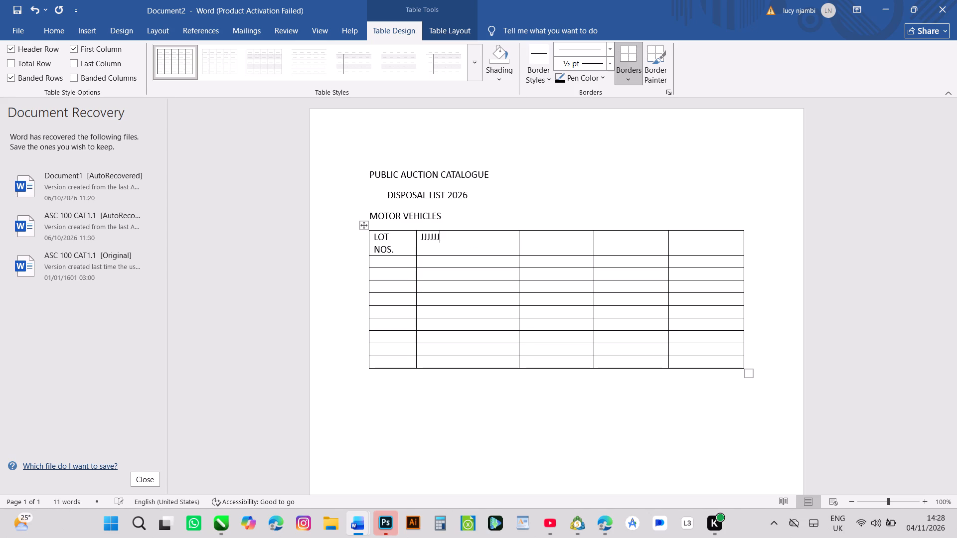
{"action": "key", "text": "BackSpace"}
{"action": "key", "text": "BackSpace"}
{"action": "key", "text": "BackSpace"}
{"action": "key", "text": "BackSpace"}
{"action": "key", "text": "BackSpace"}
Enter the heading "ITEM DESCRIPTION" in the second column's top cell.
{"action": "type", "text": "ITE"}
{"action": "key", "text": "m"}
{"action": "key", "text": "space"}
{"action": "type", "text": "DES"}
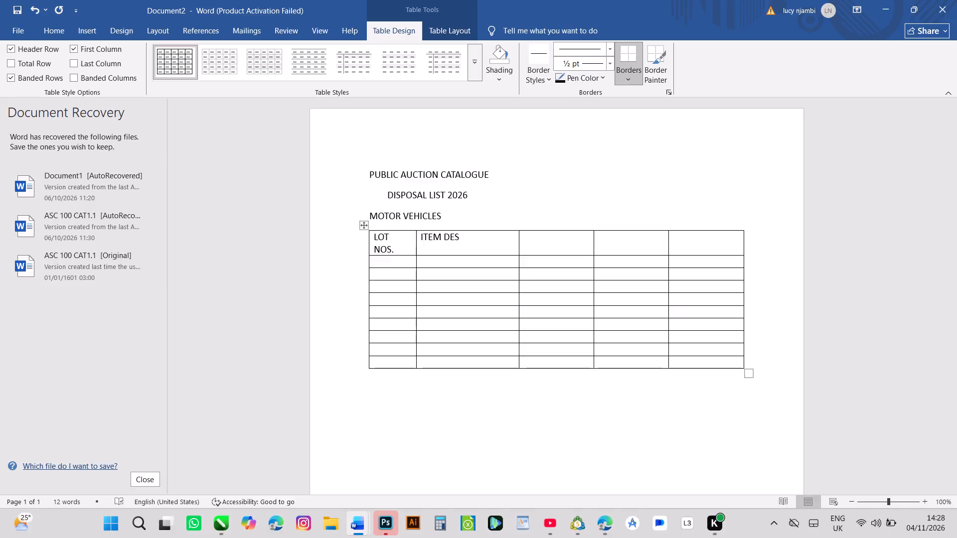
{"action": "key", "text": "c"}
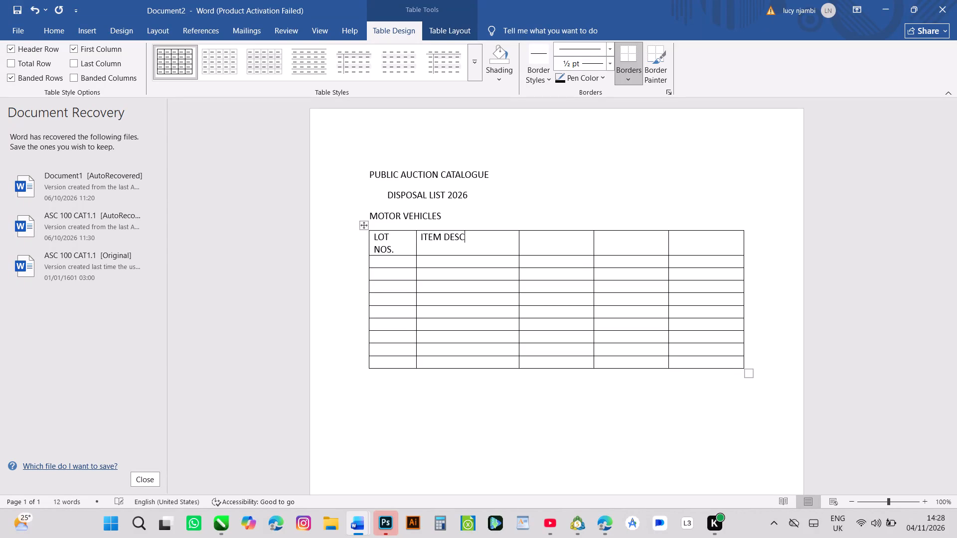
{"action": "type", "text": "RIB"}
{"action": "key", "text": "BackSpace"}
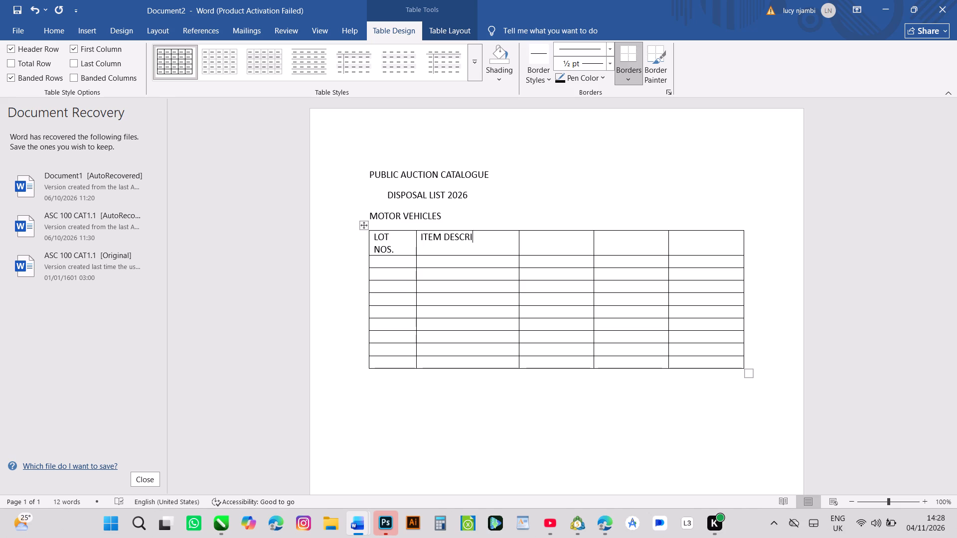
{"action": "type", "text": "PTI"}
{"action": "key", "text": "n"}
{"action": "key", "text": "BackSpace"}
{"action": "type", "text": "ON"}
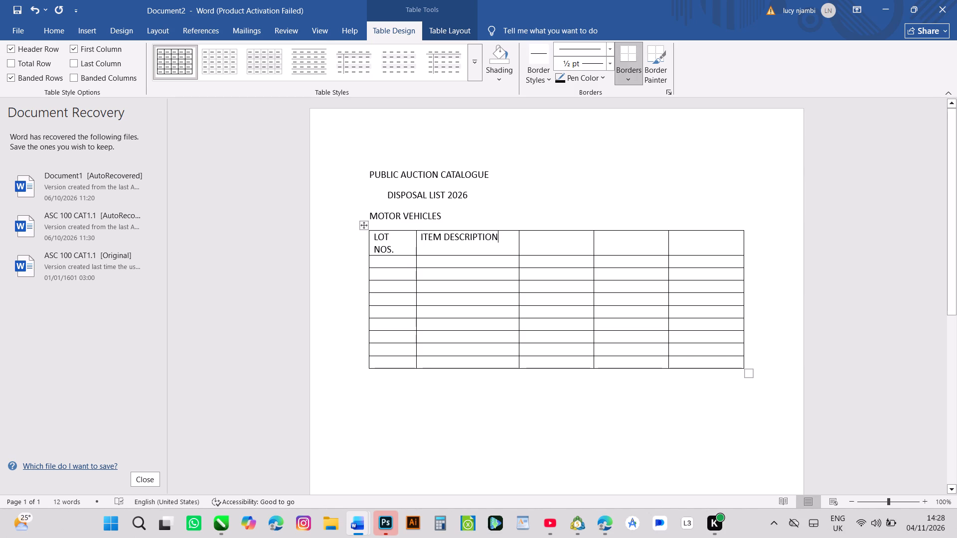
Enter the heading "QUANTITY" in the third column's top cell.
{"action": "left_click", "coordinate": [527, 241]}
{"action": "key", "text": "q"}
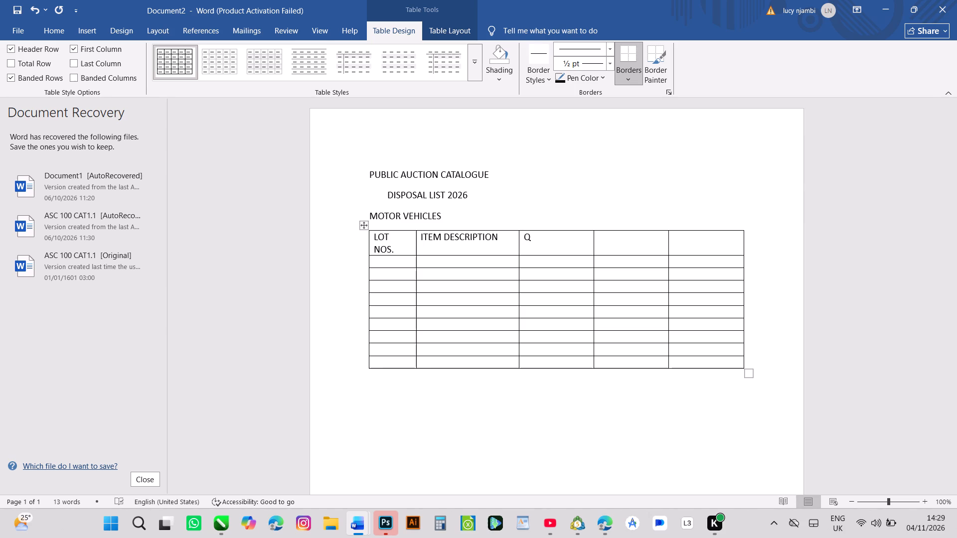
{"action": "key", "text": "u"}
{"action": "key", "text": "a"}
{"action": "type", "text": "NTI"}
{"action": "type", "text": "TY"}
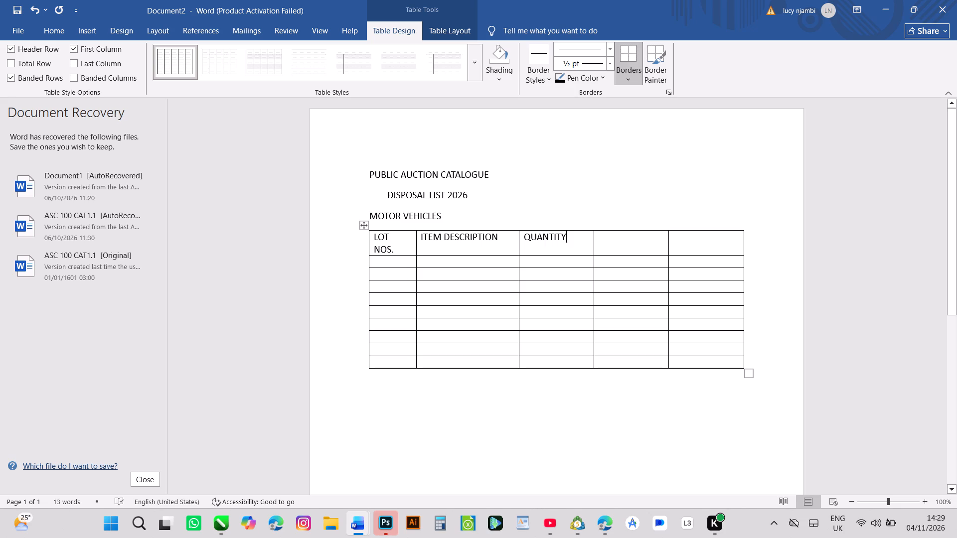
Enter the heading "RESERVE PRICE" in the fourth column's top cell.
{"action": "left_click", "coordinate": [601, 242]}
{"action": "left_click", "coordinate": [600, 242]}
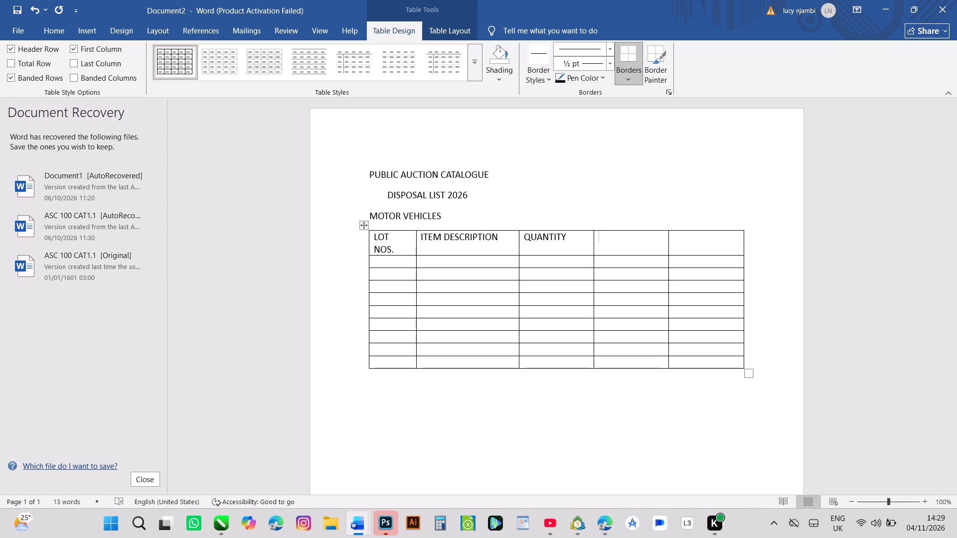
{"action": "type", "text": "RES"}
{"action": "key", "text": "e"}
{"action": "key", "text": "r"}
{"action": "type", "text": "VE"}
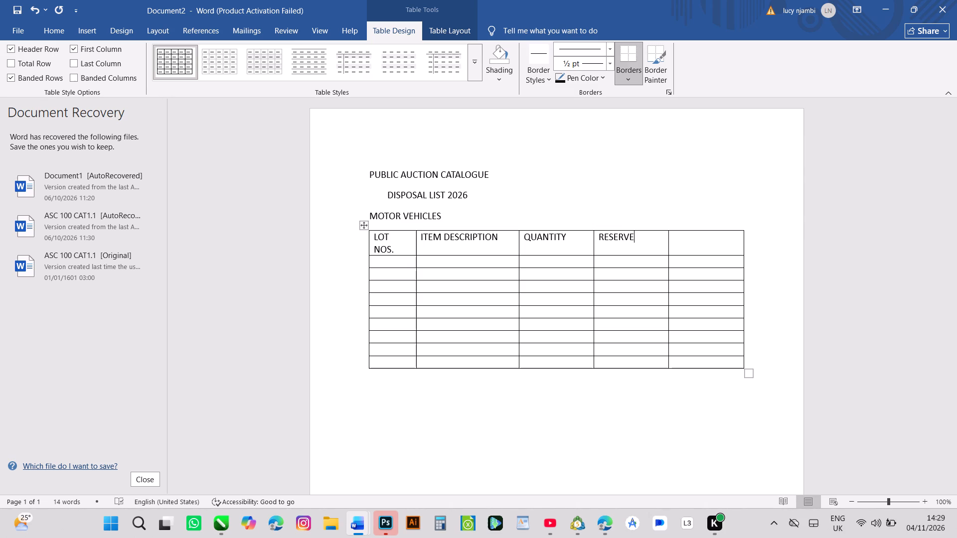
{"action": "key", "text": "space"}
{"action": "type", "text": "PR"}
{"action": "type", "text": "ICE"}
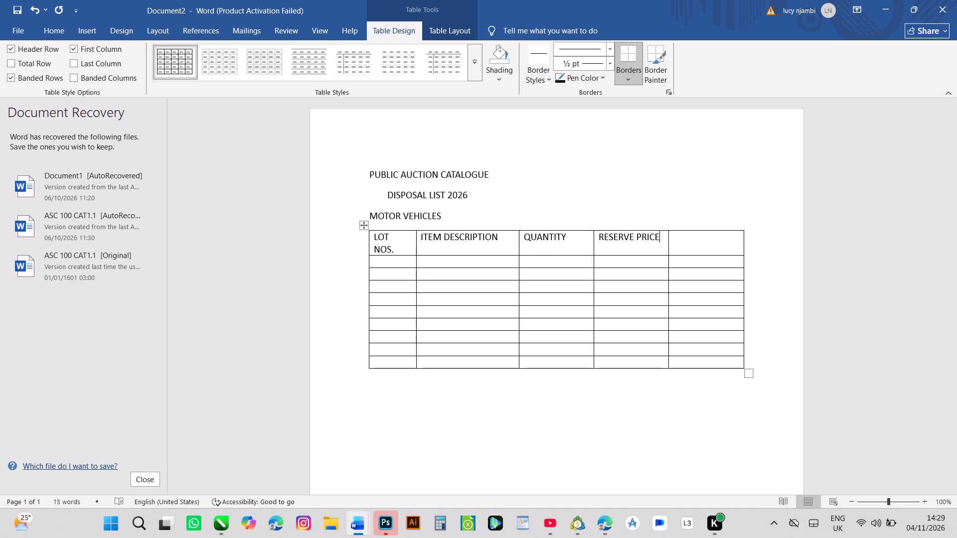
{"action": "left_click", "coordinate": [560, 192]}
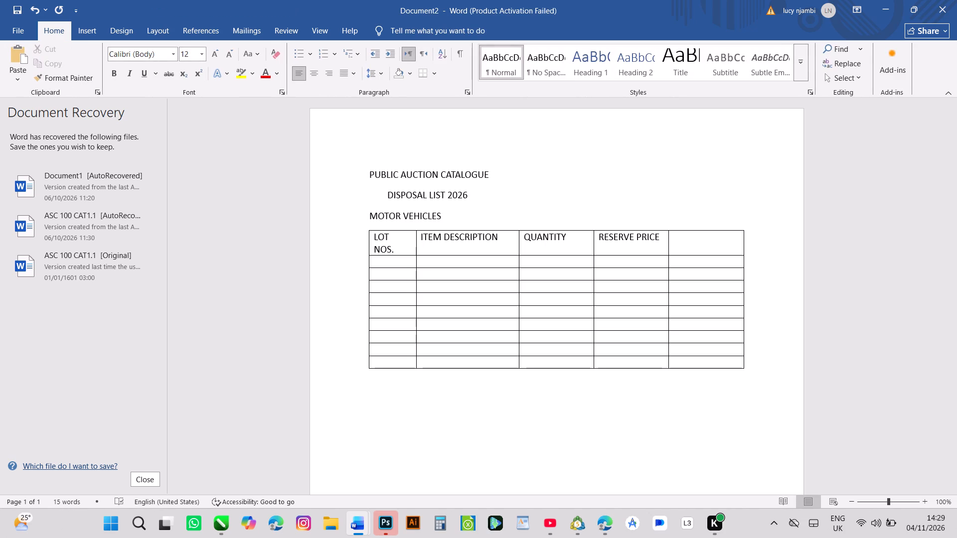
Enter the heading "RESERVATIONS" in the fifth column's top cell.
{"action": "left_click", "coordinate": [678, 245]}
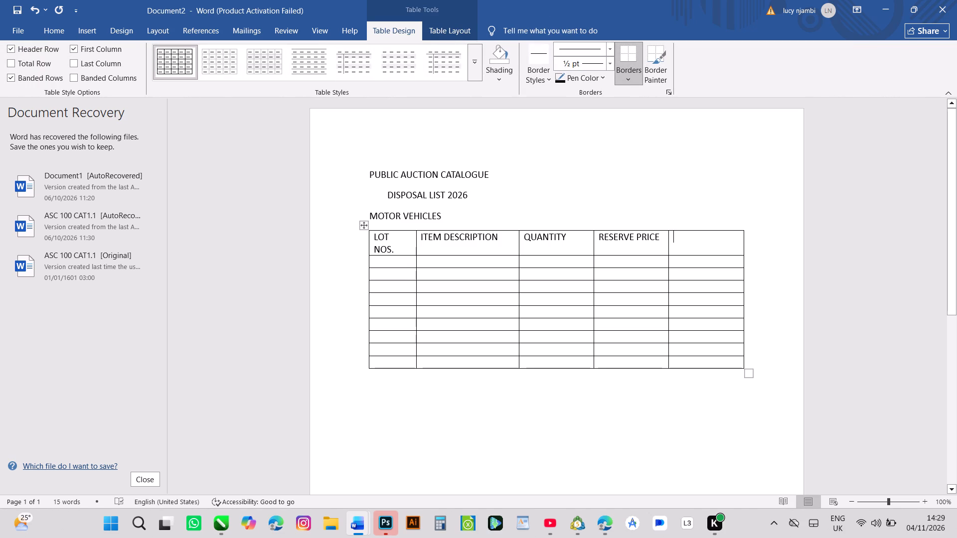
{"action": "type", "text": "RE"}
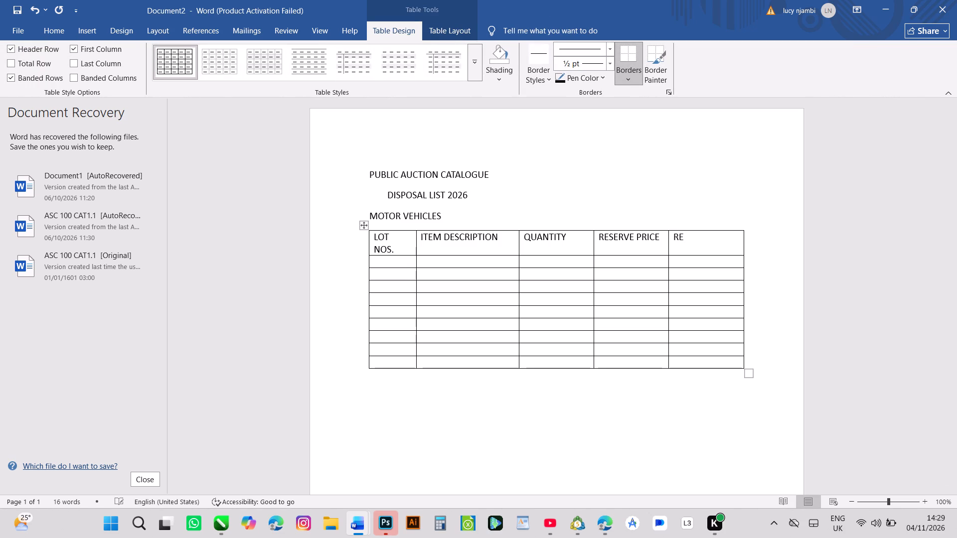
{"action": "key", "text": "s"}
{"action": "type", "text": "ER"}
{"action": "type", "text": "VA"}
{"action": "type", "text": "TIONS"}
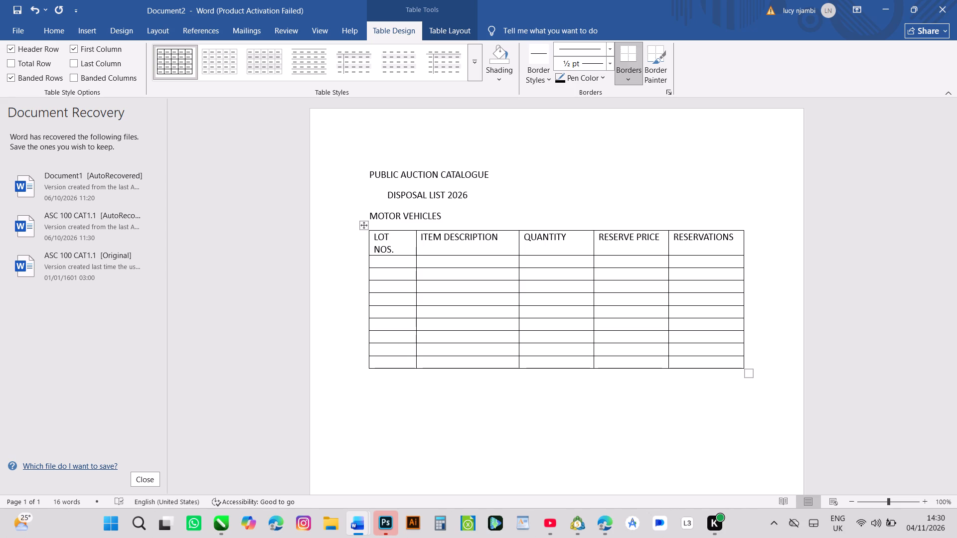
Enter the lot number "1." in the first row below the table's headings.
{"action": "left_click", "coordinate": [377, 261]}
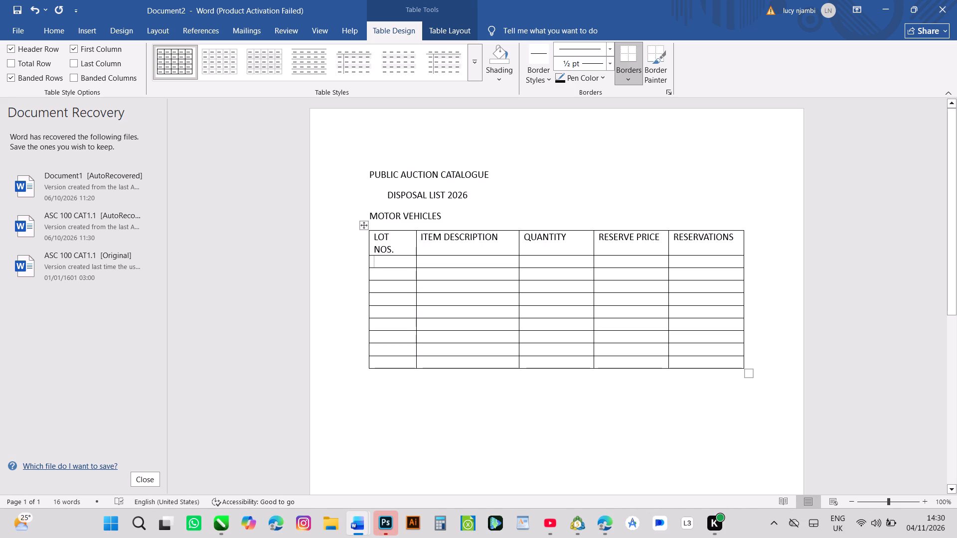
{"action": "key", "text": "1"}
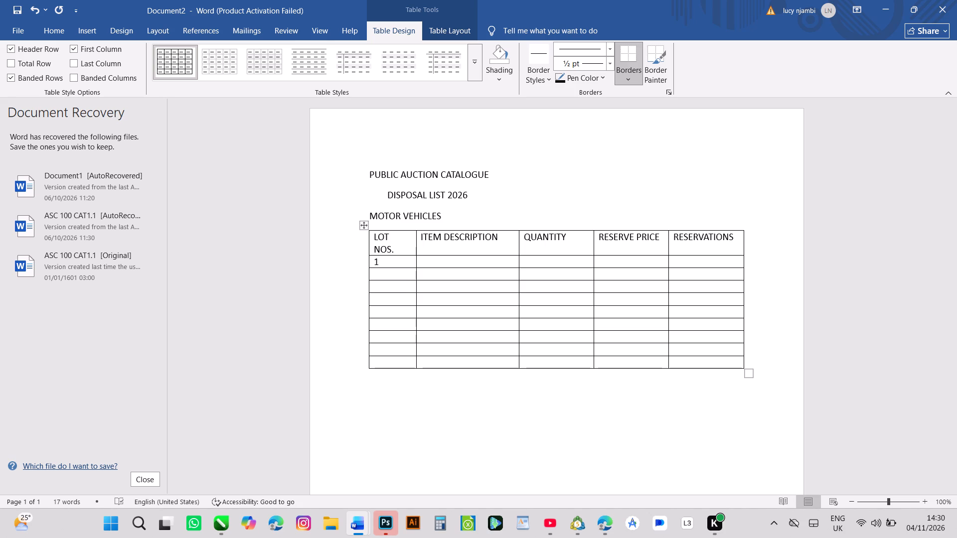
{"action": "key", "text": "period"}
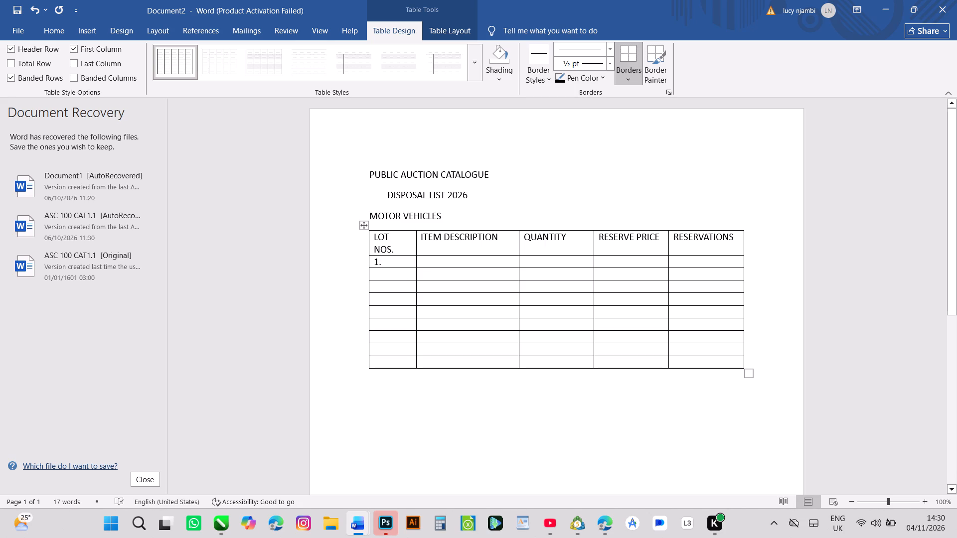
Enter "Nissan Pickup NP200" as the item description for lot 1.
{"action": "left_click", "coordinate": [423, 263]}
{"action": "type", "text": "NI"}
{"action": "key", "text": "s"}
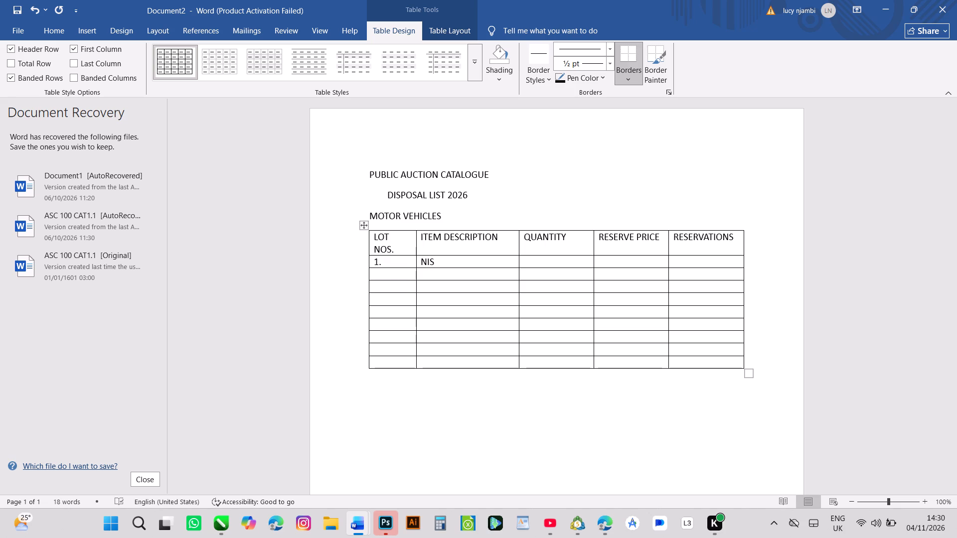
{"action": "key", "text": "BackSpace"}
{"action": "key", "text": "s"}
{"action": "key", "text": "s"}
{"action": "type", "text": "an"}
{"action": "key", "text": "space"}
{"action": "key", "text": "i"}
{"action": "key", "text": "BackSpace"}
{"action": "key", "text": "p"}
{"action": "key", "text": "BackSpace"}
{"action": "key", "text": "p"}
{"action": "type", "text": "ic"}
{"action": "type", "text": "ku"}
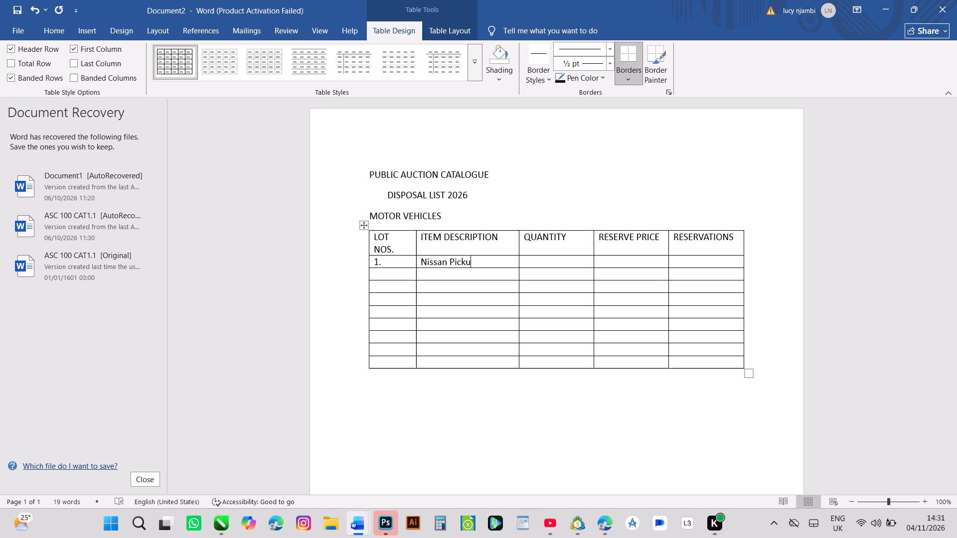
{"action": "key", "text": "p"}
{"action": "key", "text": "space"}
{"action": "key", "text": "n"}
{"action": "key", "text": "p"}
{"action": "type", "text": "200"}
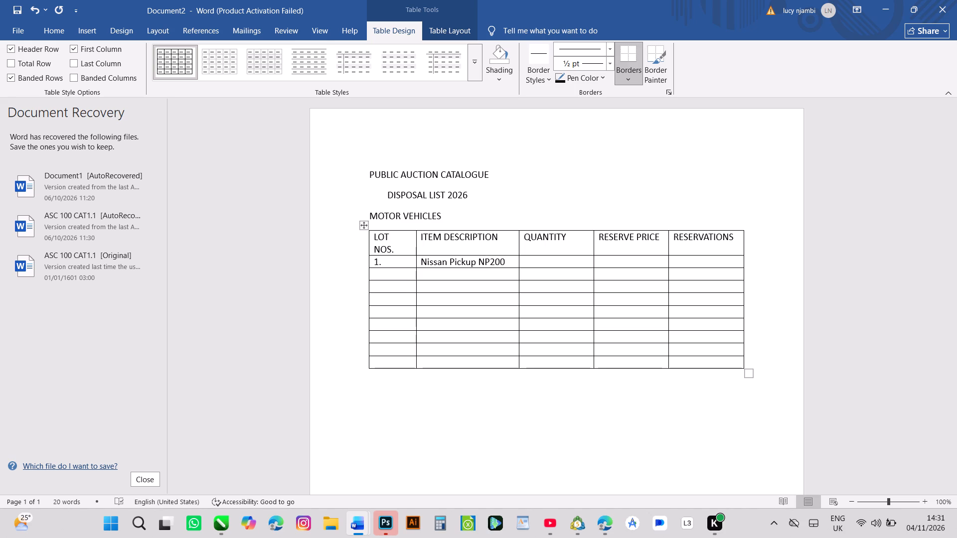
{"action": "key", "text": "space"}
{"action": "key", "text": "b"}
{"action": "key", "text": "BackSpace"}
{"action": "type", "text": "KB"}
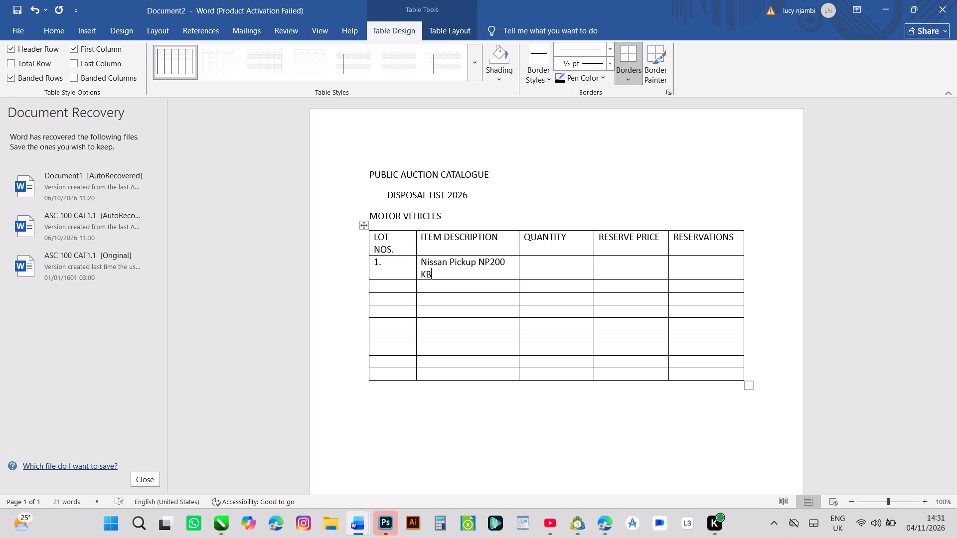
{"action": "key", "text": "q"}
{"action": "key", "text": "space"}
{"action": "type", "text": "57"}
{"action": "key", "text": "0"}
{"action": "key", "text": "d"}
Enter a quantity of 1 for lot 1.
{"action": "left_click", "coordinate": [531, 269]}
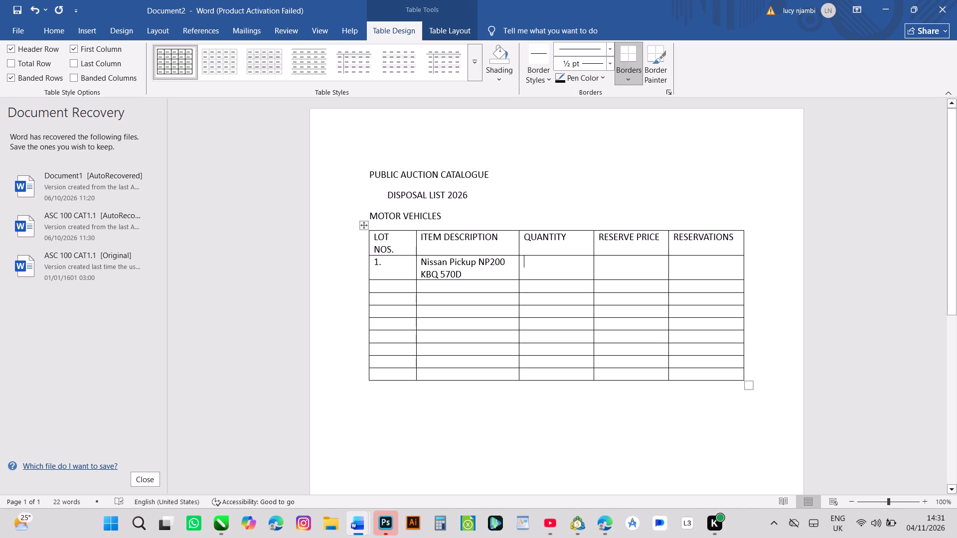
{"action": "key", "text": "1"}
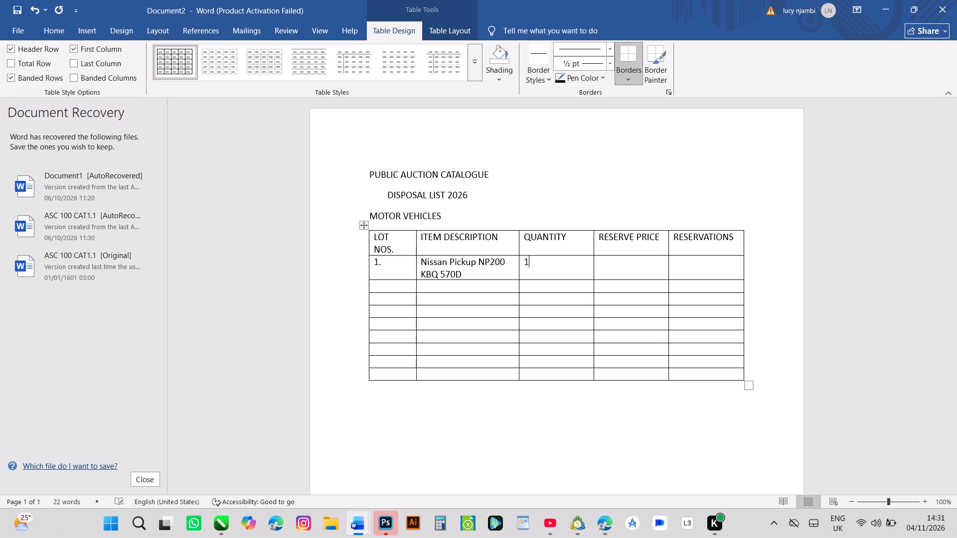
Enter a reserve price of 60,000.00 for lot 1.
{"action": "left_click", "coordinate": [604, 266]}
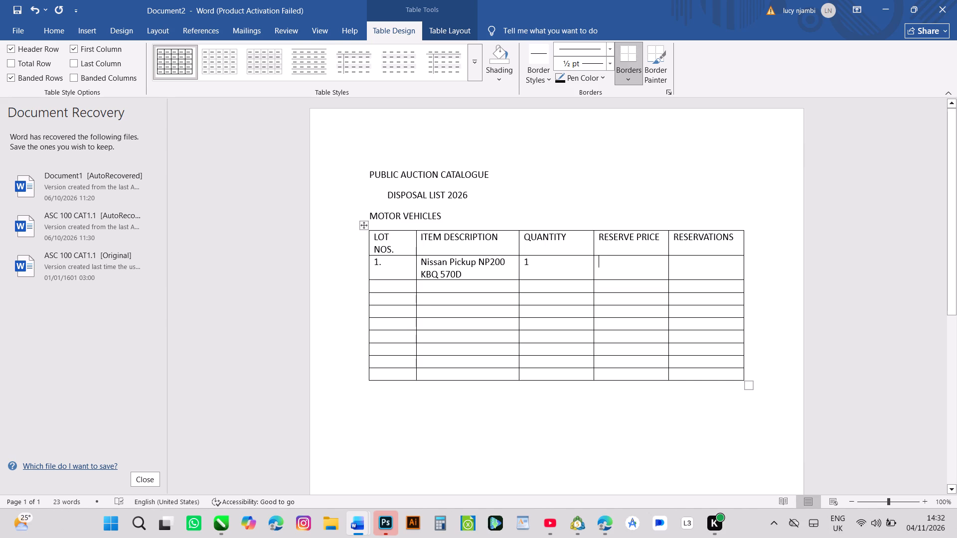
{"action": "key", "text": "6"}
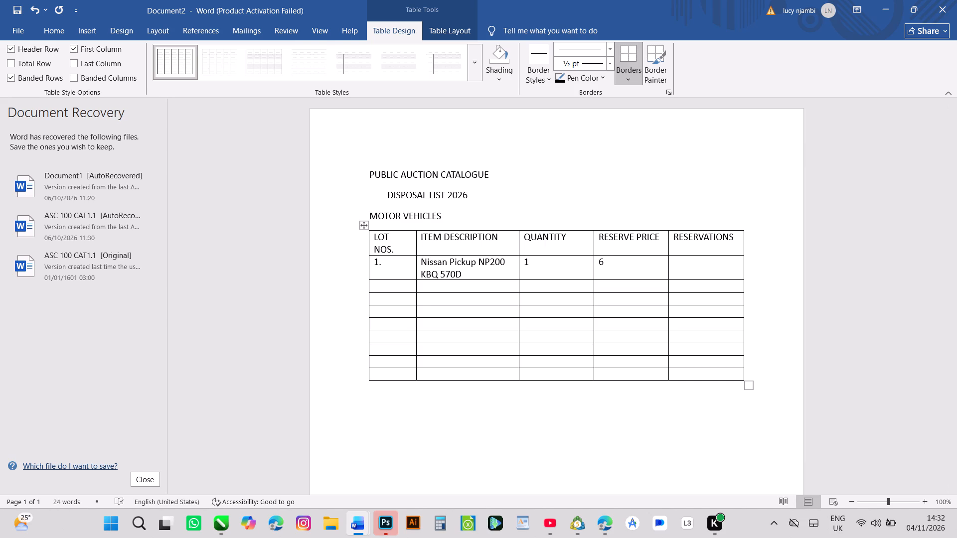
{"action": "key", "text": "0"}
{"action": "key", "text": "comma"}
{"action": "type", "text": "000"}
{"action": "key", "text": "period"}
{"action": "type", "text": "00"}
Enter "PWD" as the reservation for lot 1.
{"action": "left_click", "coordinate": [680, 264]}
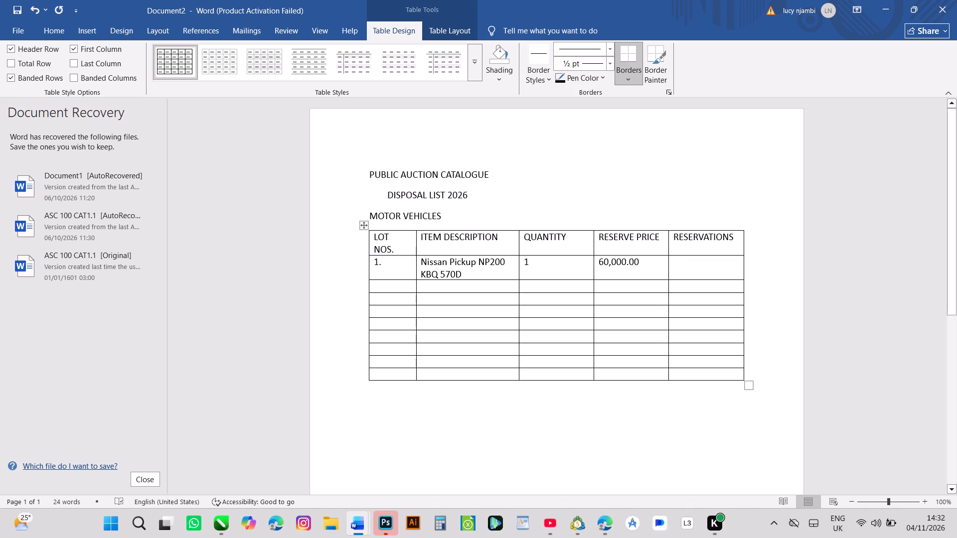
{"action": "key", "text": "p"}
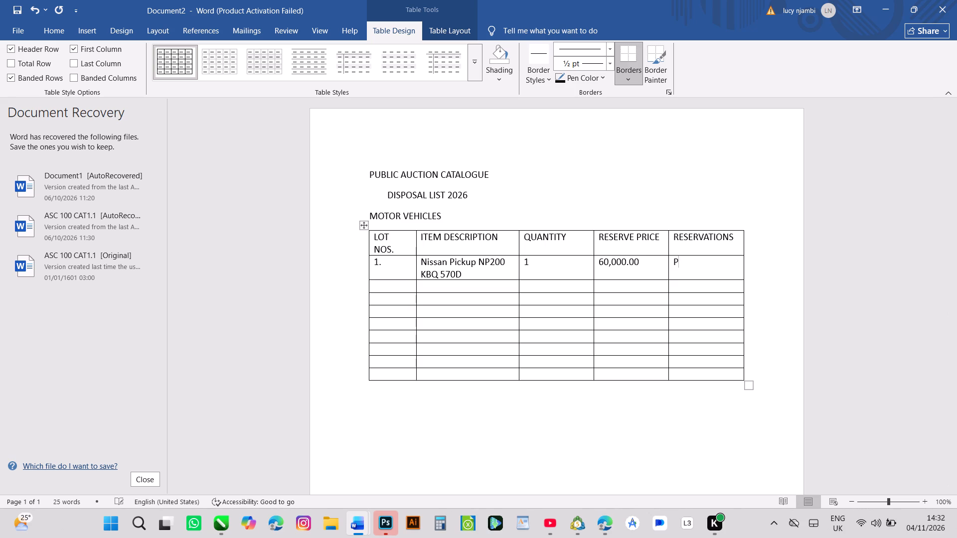
{"action": "key", "text": "w"}
{"action": "key", "text": "d"}
Enter the lot number "2." in the row below lot 1.
{"action": "left_click", "coordinate": [375, 285]}
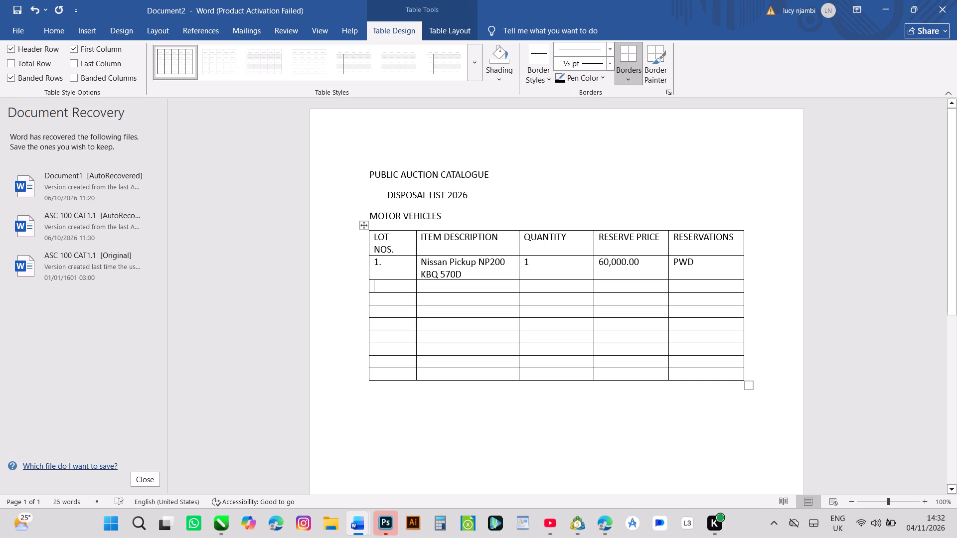
{"action": "key", "text": "2"}
{"action": "key", "text": "period"}
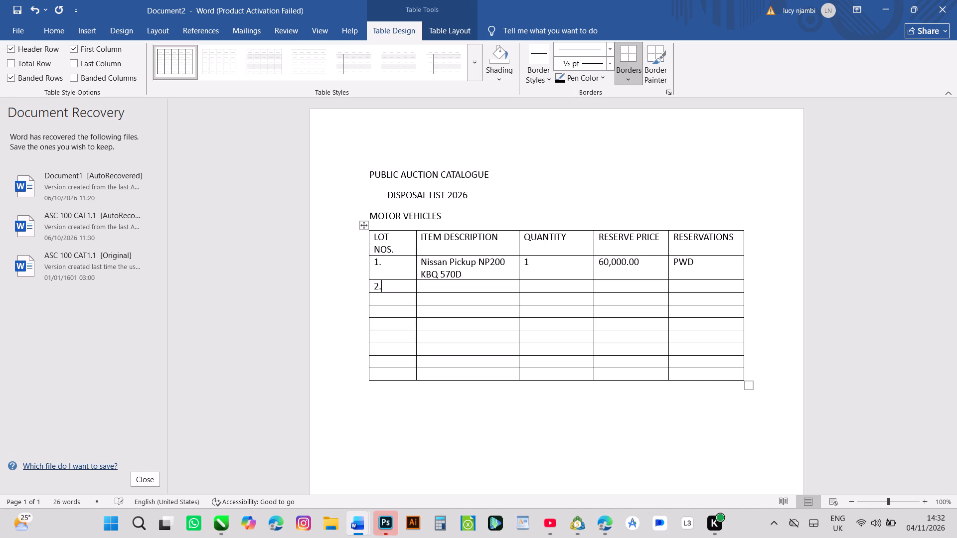
Start the item description entry for lot 2.
{"action": "left_click", "coordinate": [427, 284]}
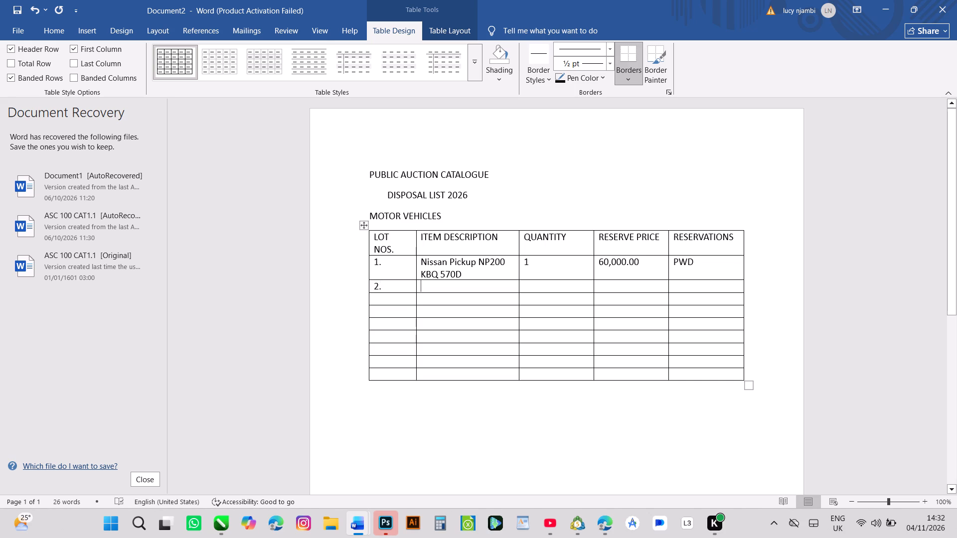
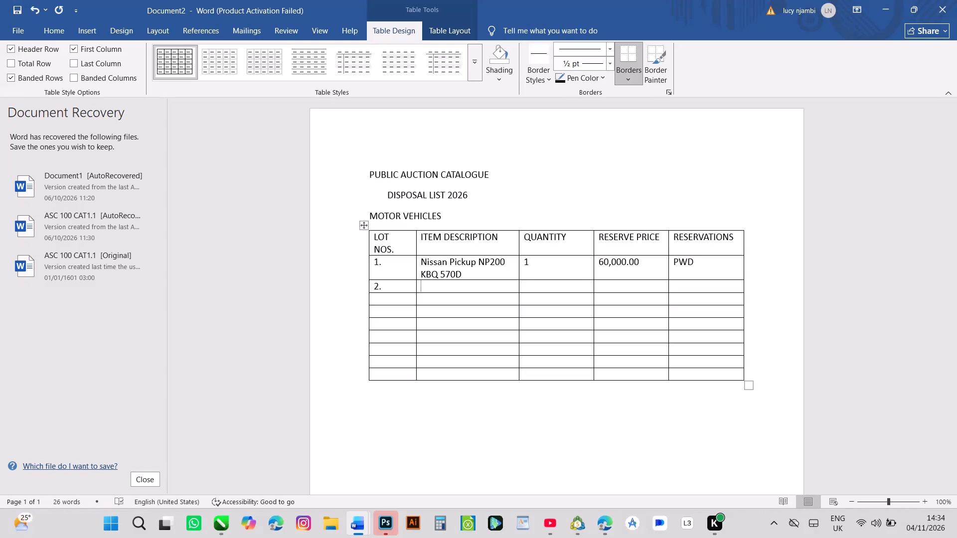
Enter "Suzuki Vitara" as the item description for lot 2.
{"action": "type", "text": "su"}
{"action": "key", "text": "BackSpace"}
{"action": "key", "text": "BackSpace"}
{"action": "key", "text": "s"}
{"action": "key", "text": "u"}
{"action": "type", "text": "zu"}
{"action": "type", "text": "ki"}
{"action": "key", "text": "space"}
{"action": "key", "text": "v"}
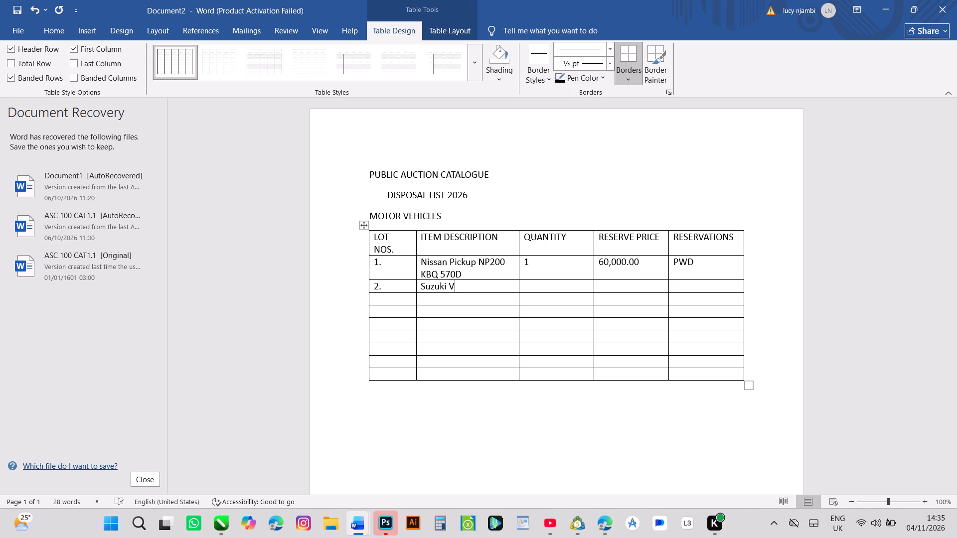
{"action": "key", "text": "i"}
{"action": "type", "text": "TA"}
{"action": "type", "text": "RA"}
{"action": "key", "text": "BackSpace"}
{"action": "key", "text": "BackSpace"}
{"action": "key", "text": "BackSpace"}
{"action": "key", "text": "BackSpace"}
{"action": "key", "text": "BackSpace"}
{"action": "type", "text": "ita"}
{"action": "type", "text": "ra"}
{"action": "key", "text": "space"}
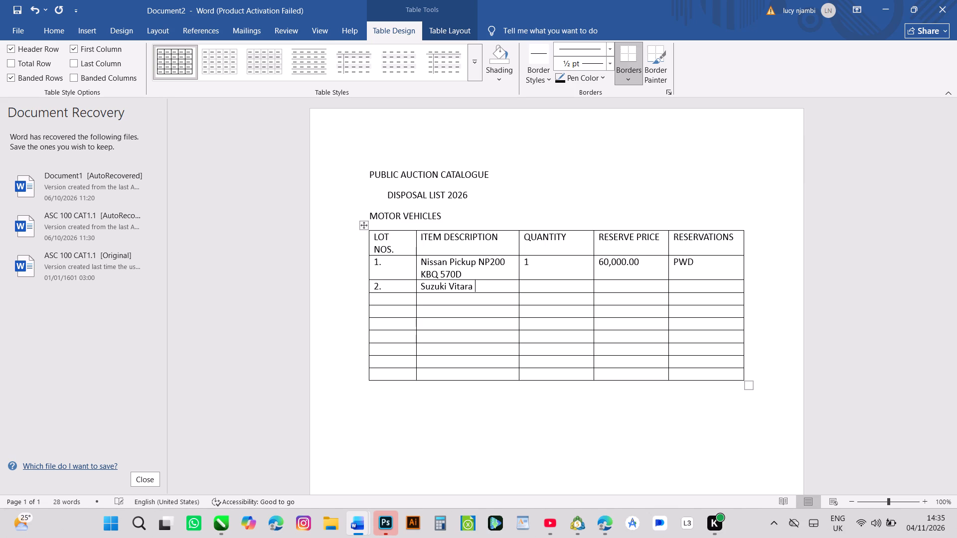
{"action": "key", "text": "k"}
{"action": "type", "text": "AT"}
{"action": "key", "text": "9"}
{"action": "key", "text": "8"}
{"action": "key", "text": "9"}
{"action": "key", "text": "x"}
Enter a quantity of 1 for lot 2.
{"action": "left_click", "coordinate": [525, 287]}
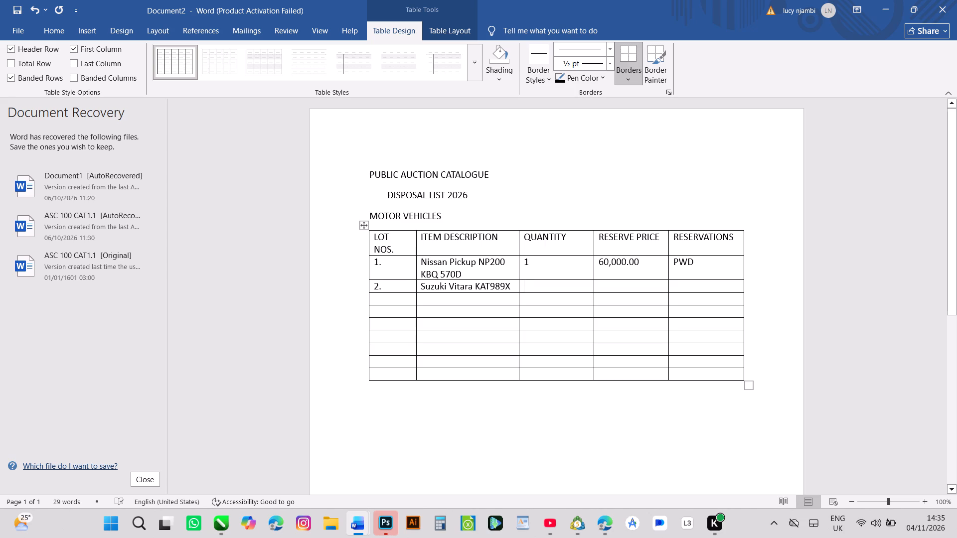
{"action": "key", "text": "1"}
Enter a reserve price of 200,000.00 for lot 2.
{"action": "left_click", "coordinate": [603, 285]}
{"action": "type", "text": "2000"}
{"action": "key", "text": "BackSpace"}
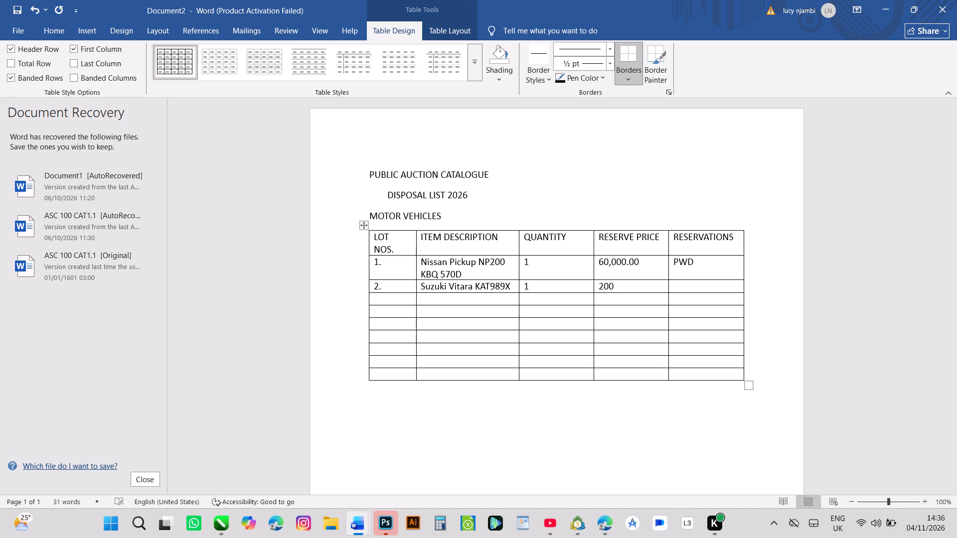
{"action": "key", "text": "apostrophe"}
{"action": "key", "text": "BackSpace"}
{"action": "key", "text": "comma"}
{"action": "type", "text": "00"}
{"action": "key", "text": "0"}
{"action": "key", "text": "period"}
{"action": "type", "text": "00"}
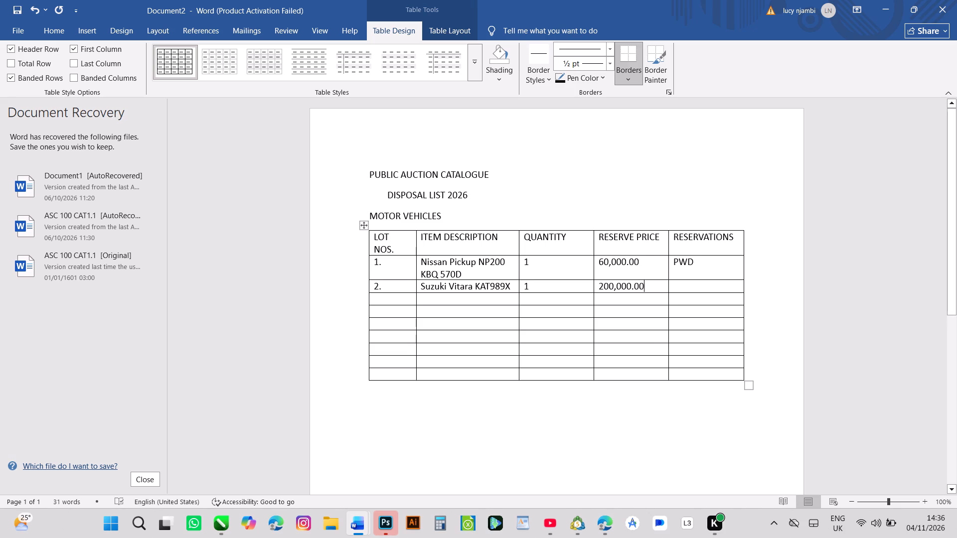
Enter "WOMEN" as the reservation for lot 2.
{"action": "left_click", "coordinate": [678, 283]}
{"action": "type", "text": "WO"}
{"action": "type", "text": "ME"}
{"action": "key", "text": "n"}
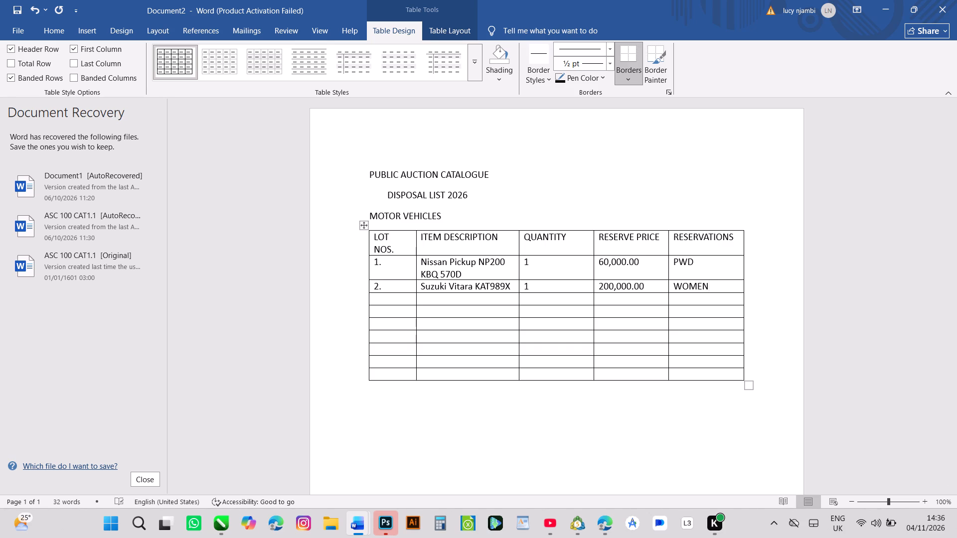
Enter the lot number "3." in the row below lot 2.
{"action": "left_click", "coordinate": [378, 300]}
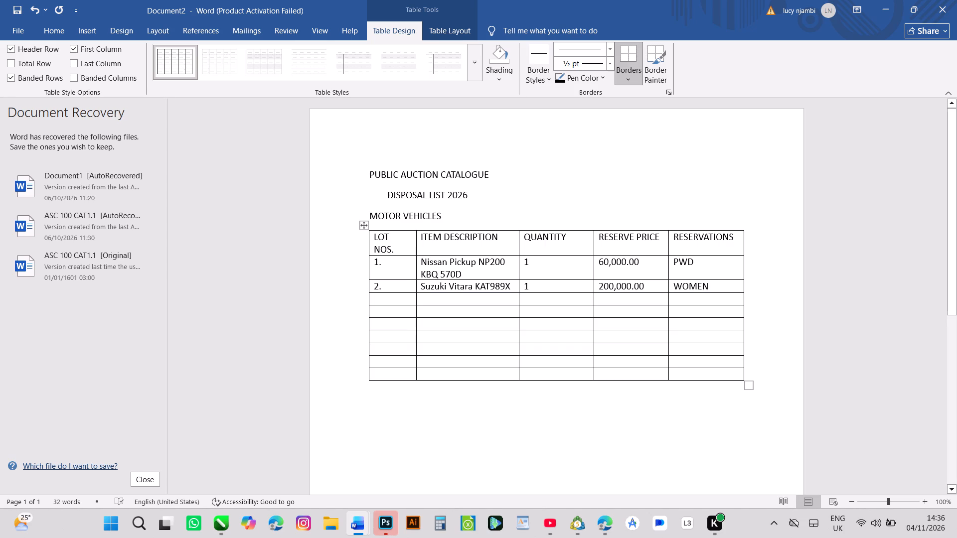
{"action": "key", "text": "3"}
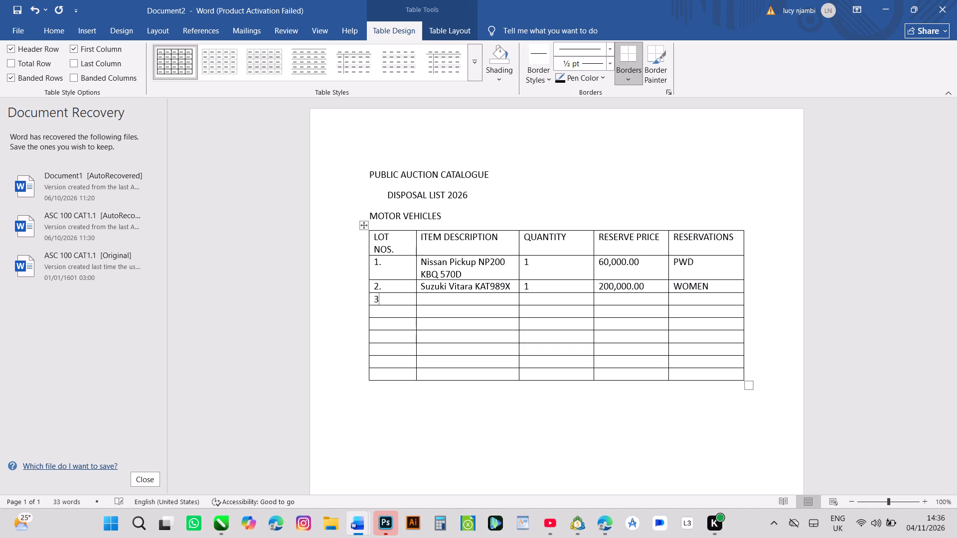
{"action": "key", "text": "period"}
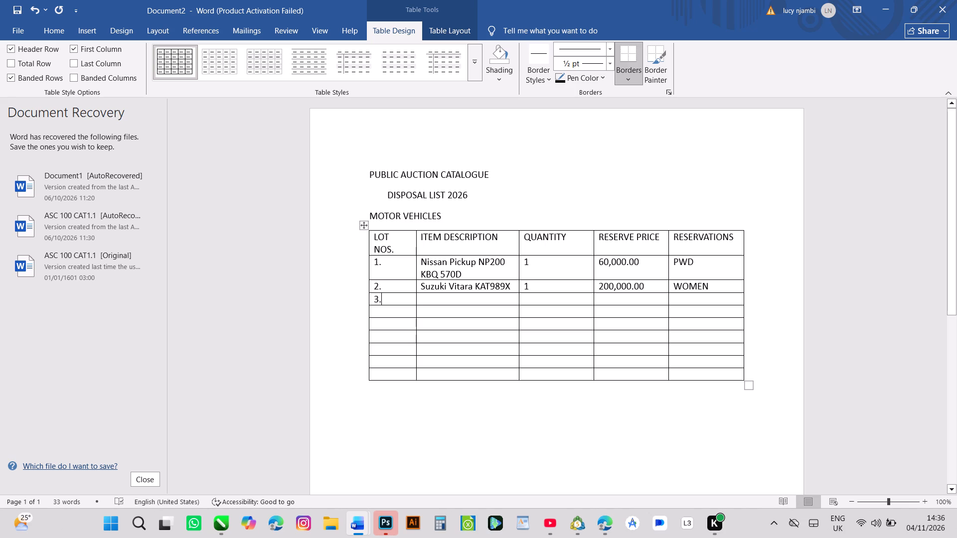
Enter "Pajero Mistubishi" as the item description for lot 3.
{"action": "left_click", "coordinate": [427, 297]}
{"action": "key", "text": "p"}
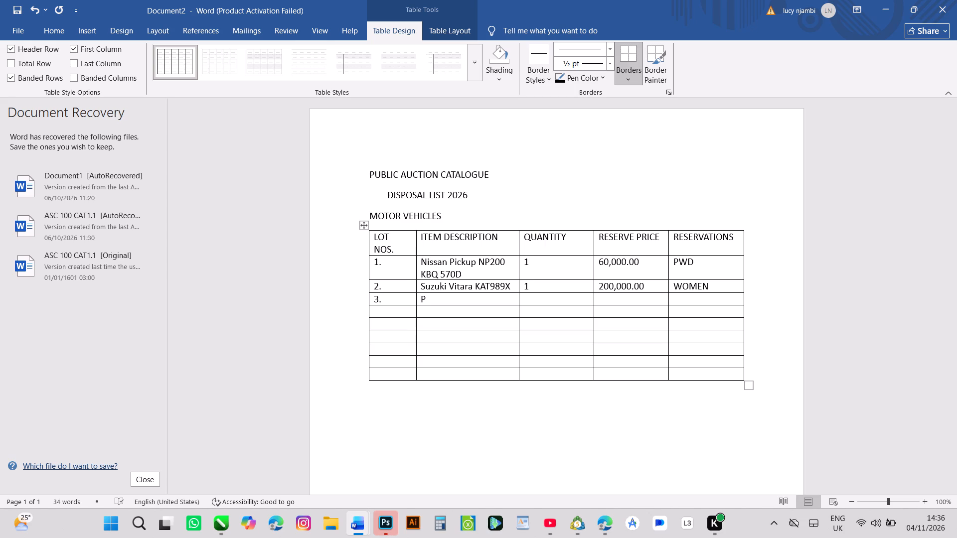
{"action": "key", "text": "a"}
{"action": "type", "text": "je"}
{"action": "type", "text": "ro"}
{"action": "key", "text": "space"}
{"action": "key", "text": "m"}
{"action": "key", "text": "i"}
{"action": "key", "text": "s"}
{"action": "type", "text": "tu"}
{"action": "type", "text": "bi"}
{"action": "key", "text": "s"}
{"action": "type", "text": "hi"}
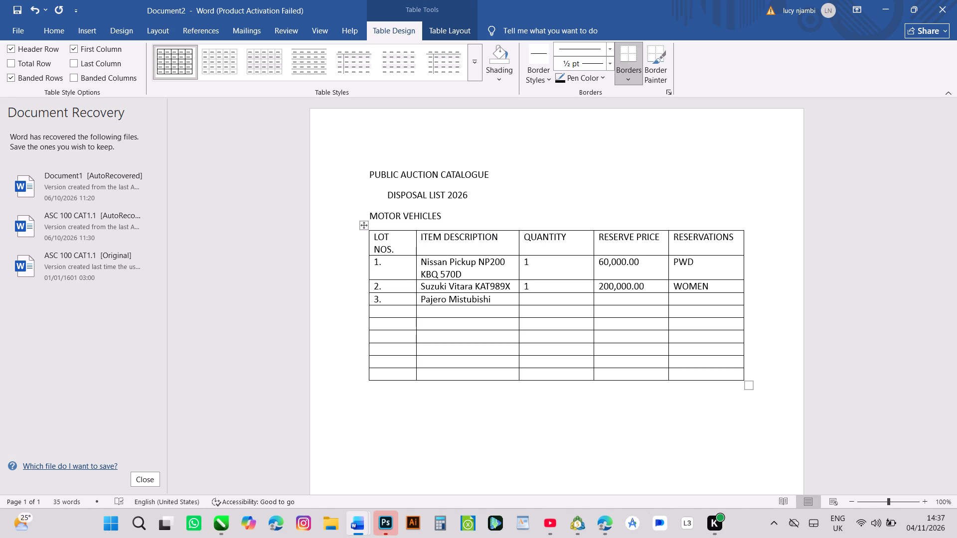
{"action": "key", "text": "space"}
Correct the misspelled make in lot 3's item description to "Mitsubishi".
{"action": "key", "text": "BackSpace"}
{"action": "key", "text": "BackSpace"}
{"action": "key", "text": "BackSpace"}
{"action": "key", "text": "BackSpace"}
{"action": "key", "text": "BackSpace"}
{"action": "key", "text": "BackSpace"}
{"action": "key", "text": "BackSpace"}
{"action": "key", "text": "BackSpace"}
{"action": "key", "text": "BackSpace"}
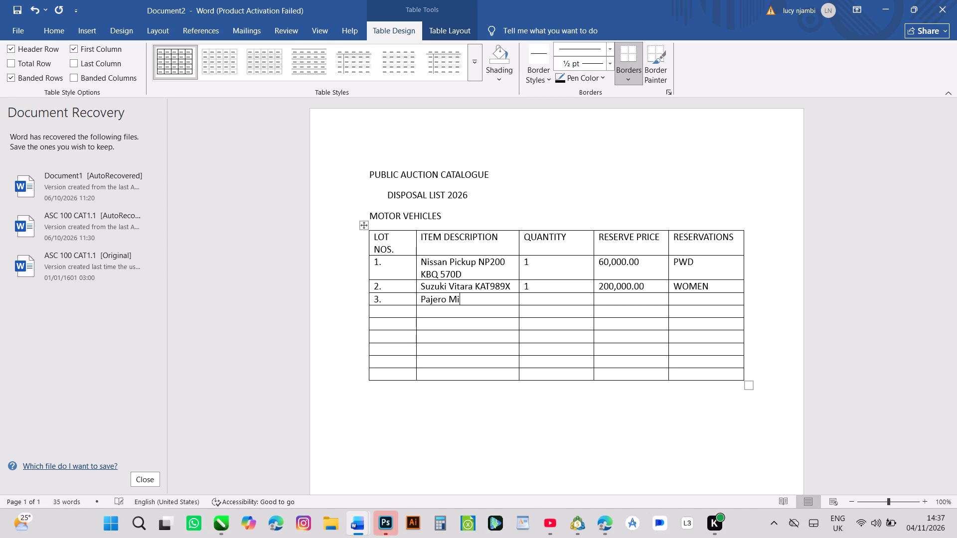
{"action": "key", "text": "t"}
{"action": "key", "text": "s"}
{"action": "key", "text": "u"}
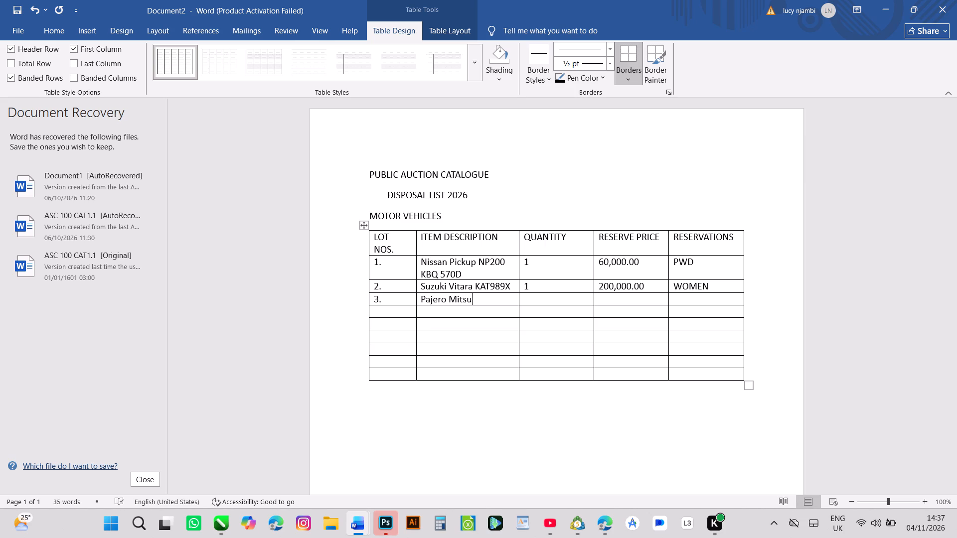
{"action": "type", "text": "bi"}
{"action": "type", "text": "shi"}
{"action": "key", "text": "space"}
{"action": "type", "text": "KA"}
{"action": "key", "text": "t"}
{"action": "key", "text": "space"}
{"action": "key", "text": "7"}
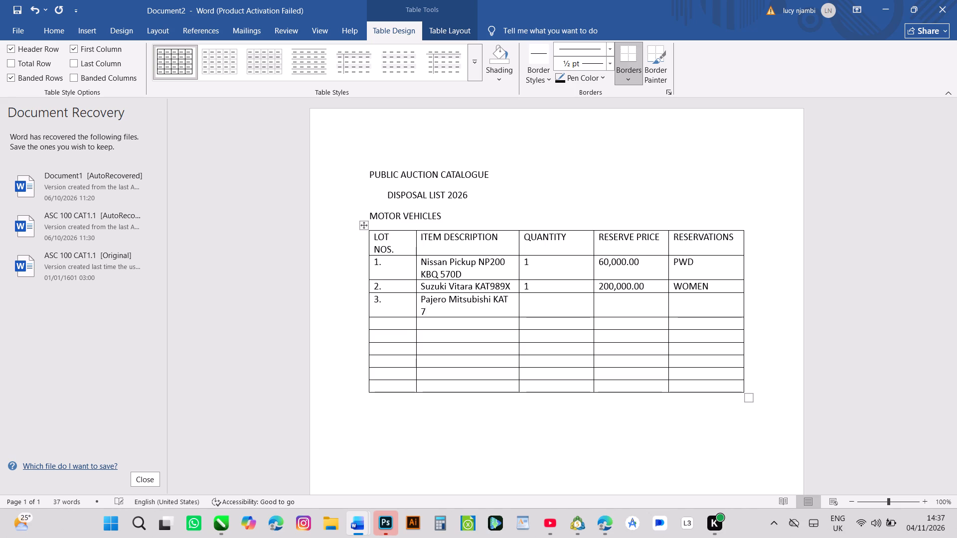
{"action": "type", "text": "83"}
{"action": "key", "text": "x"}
Enter a quantity of 1 for lot 3.
{"action": "left_click", "coordinate": [528, 302]}
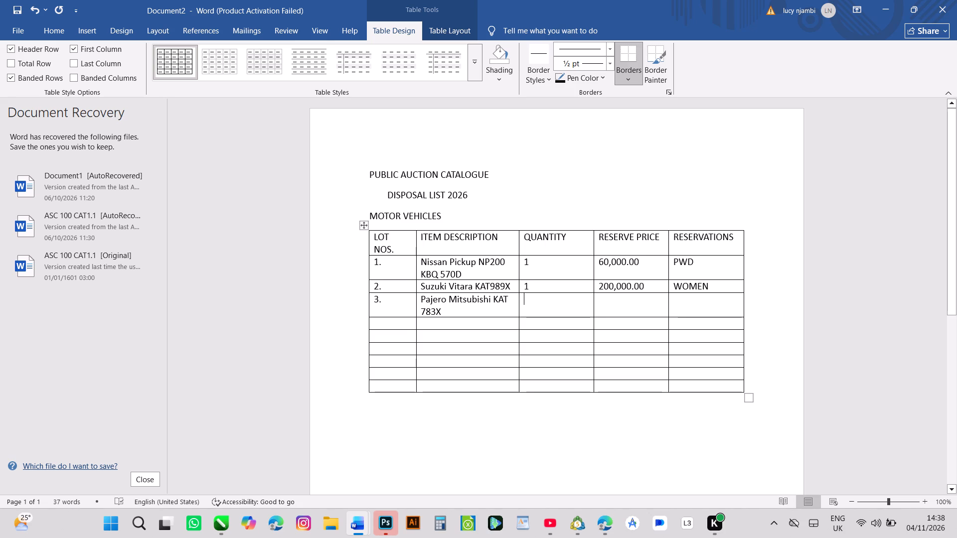
{"action": "key", "text": "1"}
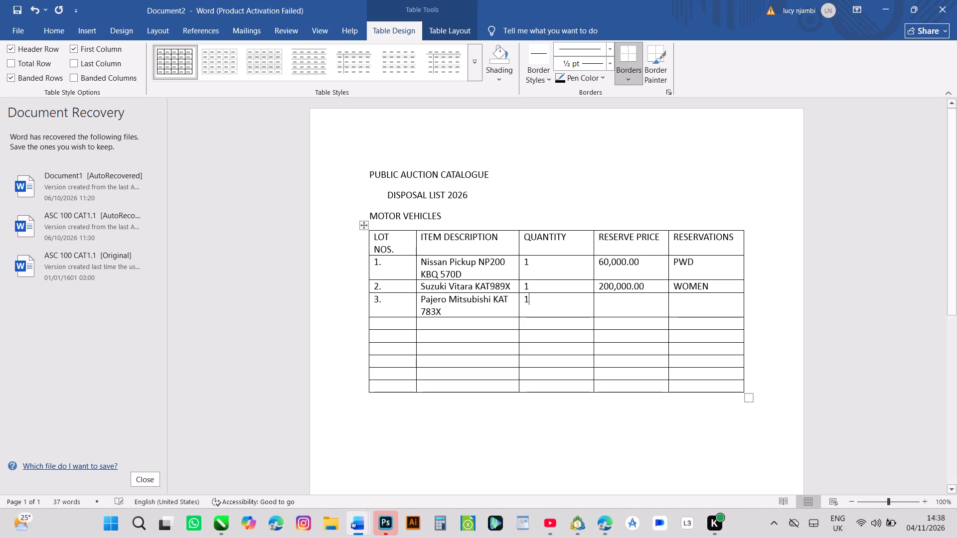
Enter a reserve price of 250,000.00 for lot 3.
{"action": "left_click", "coordinate": [613, 304]}
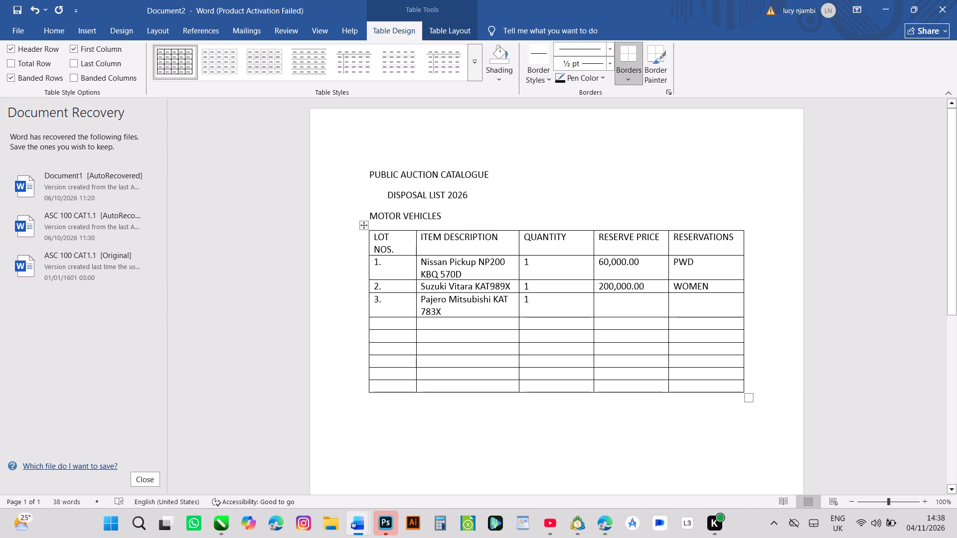
{"action": "type", "text": "25"}
{"action": "key", "text": "0"}
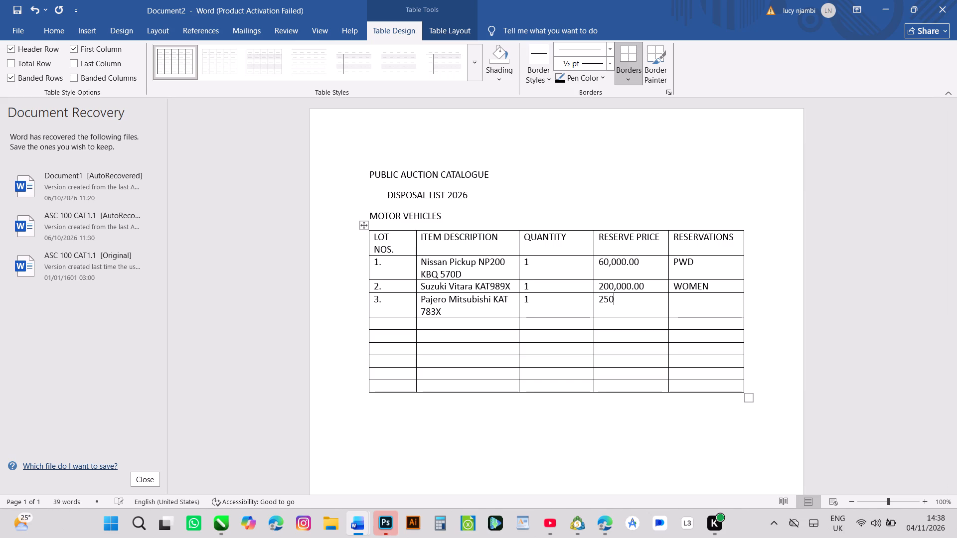
{"action": "key", "text": "comma"}
{"action": "type", "text": "000"}
{"action": "key", "text": "period"}
{"action": "type", "text": "00"}
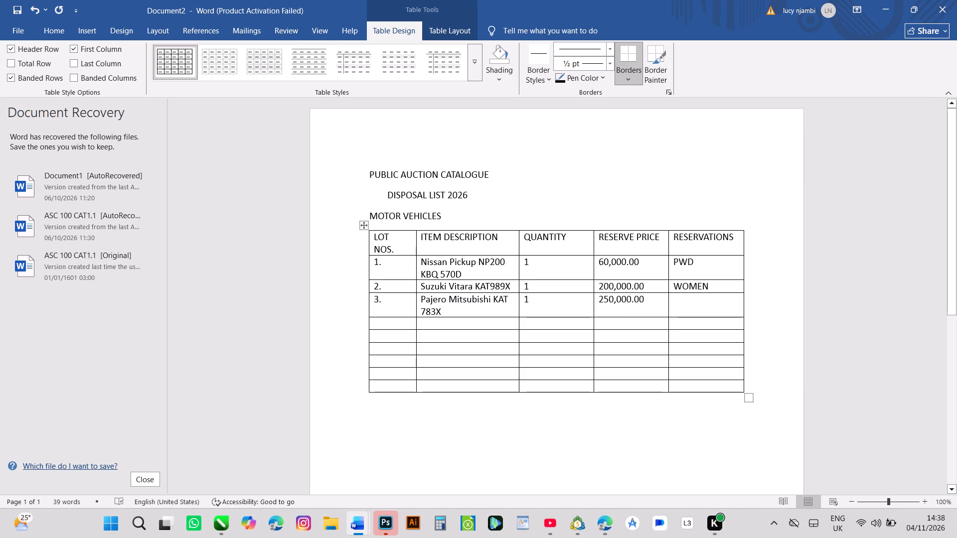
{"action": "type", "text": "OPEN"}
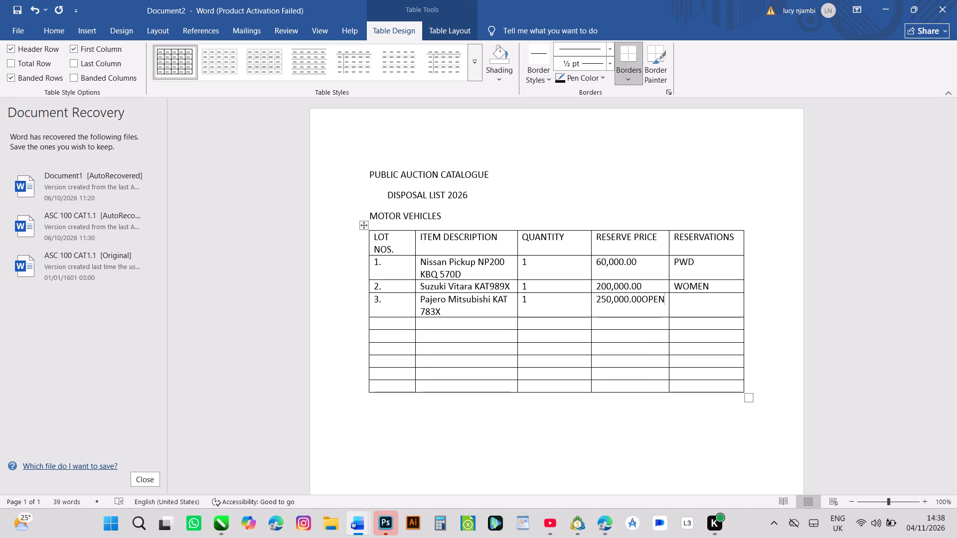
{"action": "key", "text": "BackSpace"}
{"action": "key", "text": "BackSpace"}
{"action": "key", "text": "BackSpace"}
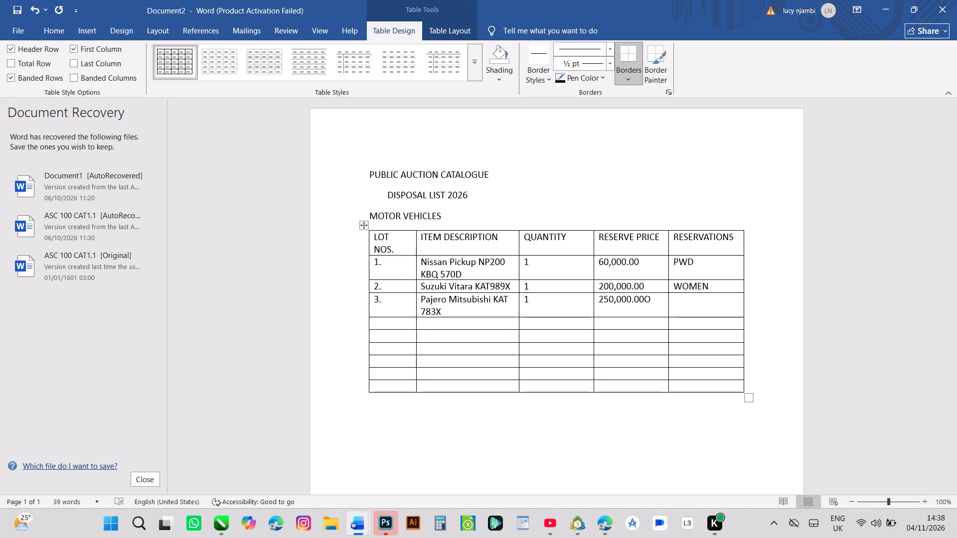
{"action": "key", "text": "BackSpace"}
Append a 0 to lot 3's reserve price so it reads 250,000.000.
{"action": "key", "text": "0"}
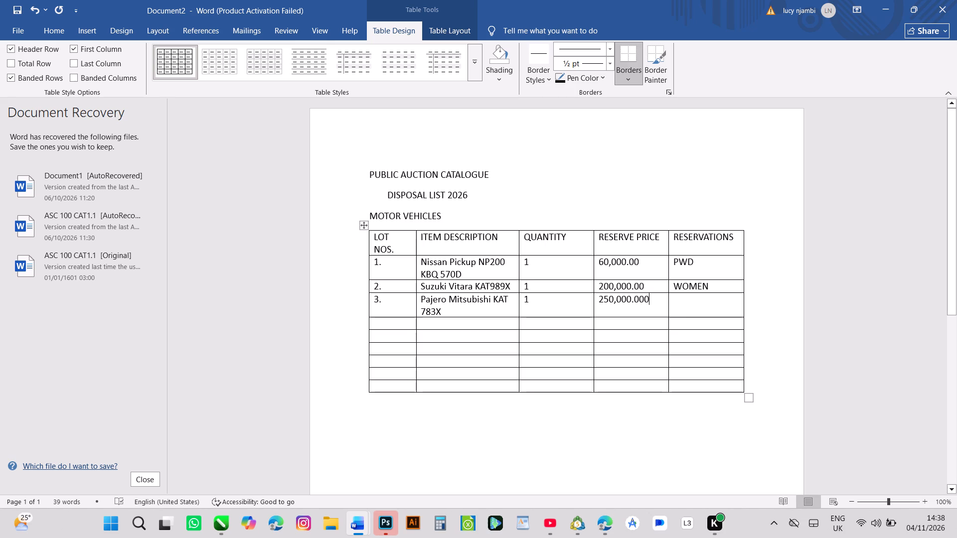
Enter "OPEN" as the reservation for lot 3.
{"action": "left_click", "coordinate": [676, 301]}
{"action": "key", "text": "o"}
{"action": "type", "text": "PE"}
{"action": "key", "text": "n"}
Number the first empty row of the motor vehicles table as lot "4.".
{"action": "left_click", "coordinate": [375, 323]}
{"action": "key", "text": "4"}
{"action": "key", "text": "period"}
{"action": "left_click", "coordinate": [424, 321]}
{"action": "key", "text": "n"}
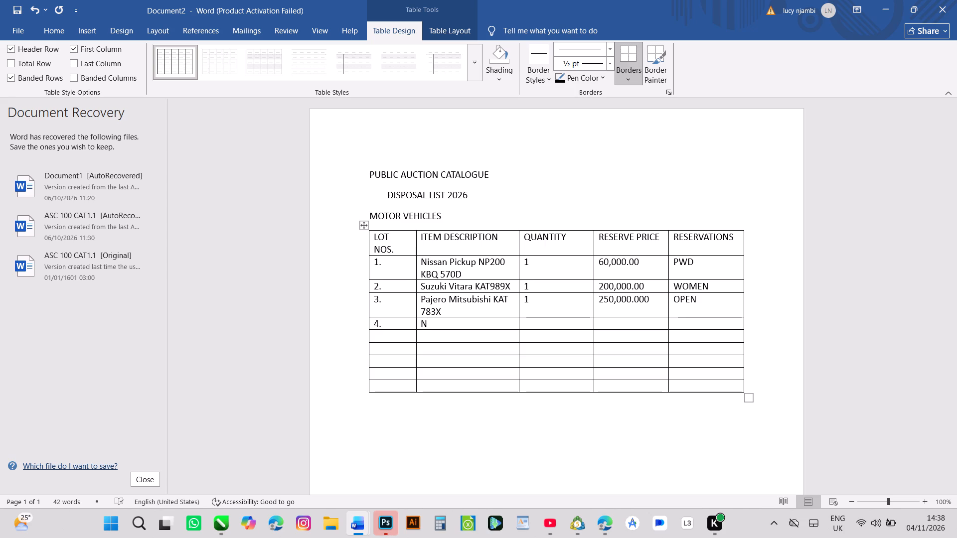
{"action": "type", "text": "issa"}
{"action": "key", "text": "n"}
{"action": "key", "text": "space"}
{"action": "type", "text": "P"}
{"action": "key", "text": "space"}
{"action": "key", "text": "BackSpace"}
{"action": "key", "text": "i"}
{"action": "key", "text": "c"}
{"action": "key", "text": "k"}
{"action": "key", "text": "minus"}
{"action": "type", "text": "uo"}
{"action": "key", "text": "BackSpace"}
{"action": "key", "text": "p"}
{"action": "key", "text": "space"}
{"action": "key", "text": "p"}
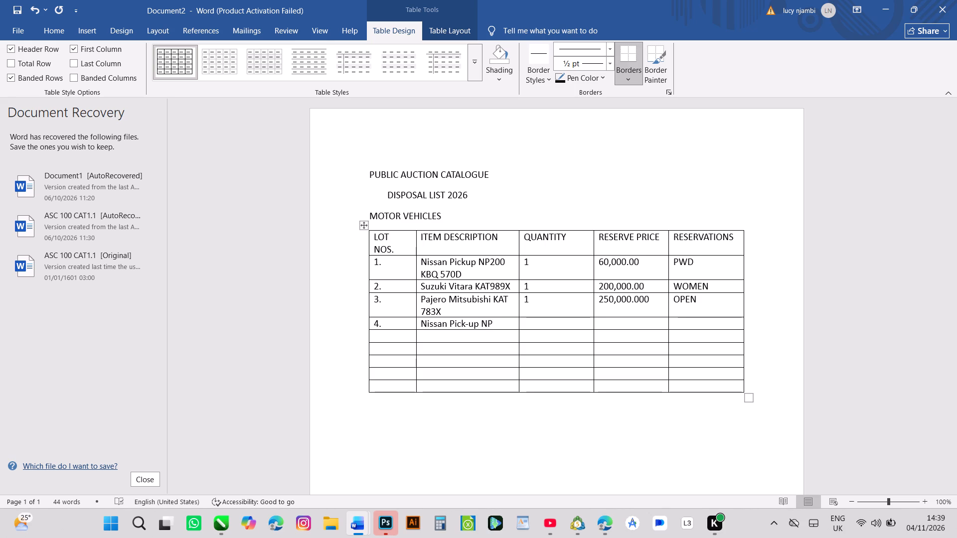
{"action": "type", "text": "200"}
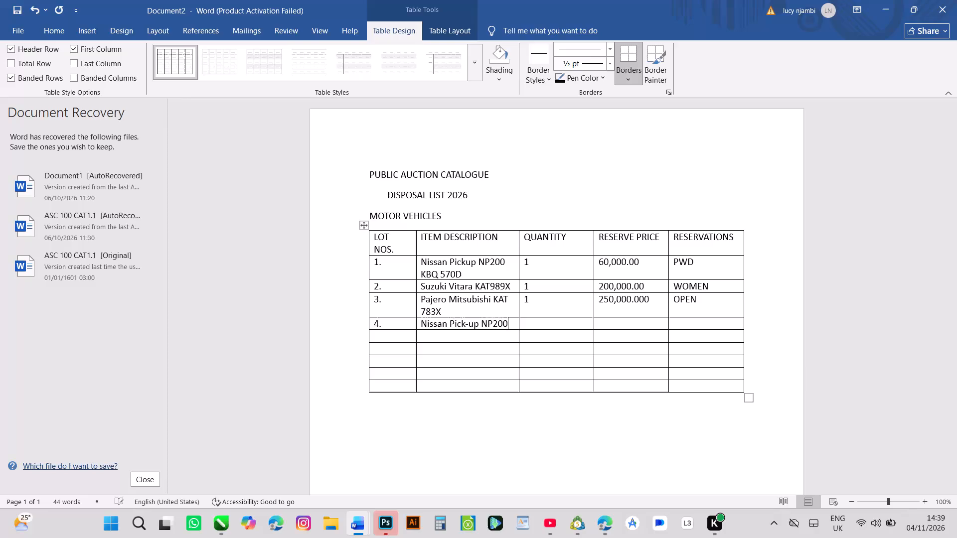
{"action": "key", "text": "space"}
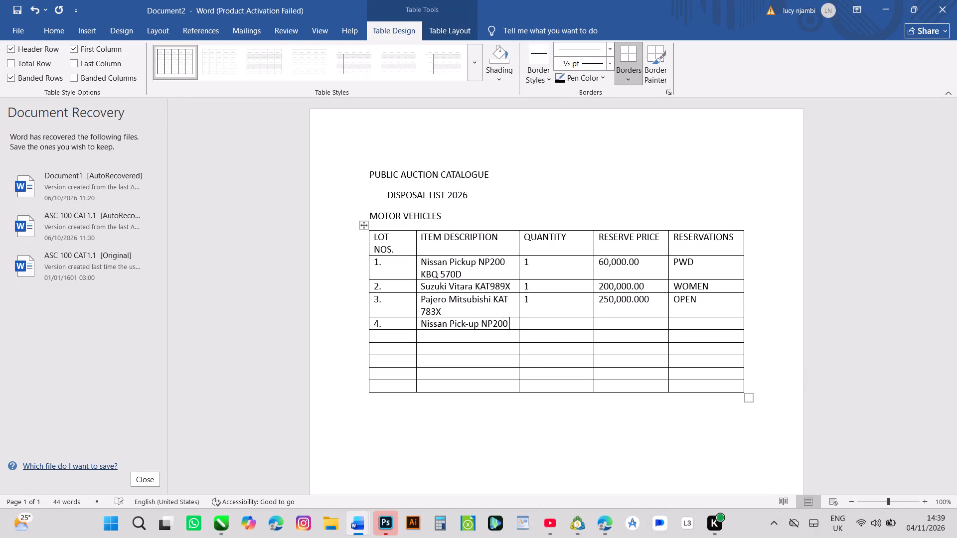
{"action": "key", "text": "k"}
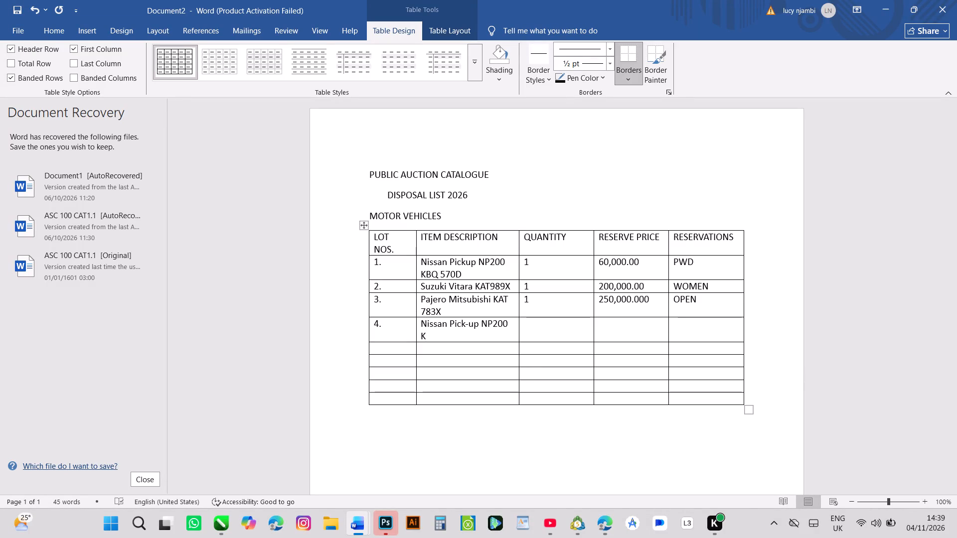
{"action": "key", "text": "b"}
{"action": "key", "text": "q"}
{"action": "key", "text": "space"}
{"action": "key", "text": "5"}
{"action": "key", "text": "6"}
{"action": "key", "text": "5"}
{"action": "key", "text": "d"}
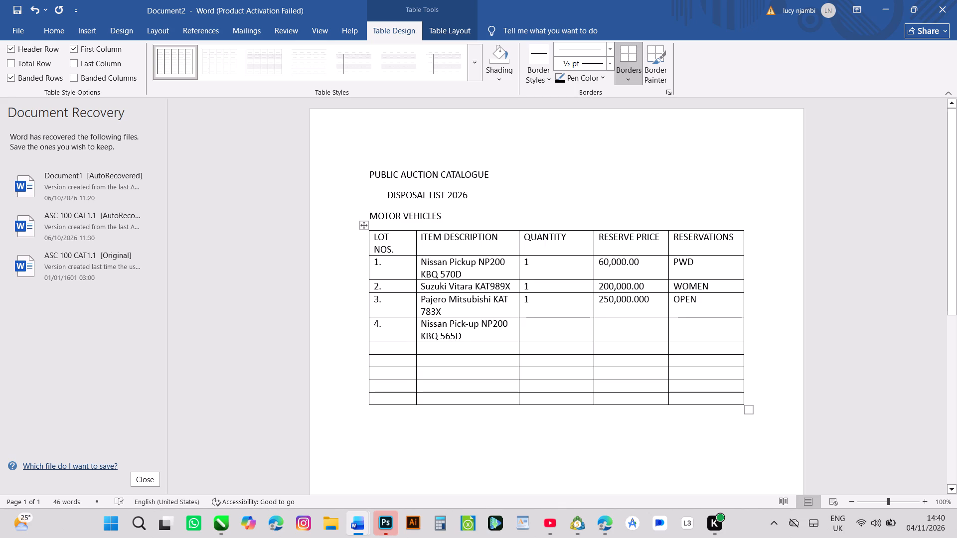
Enter a quantity of 1 for lot 4.
{"action": "left_click", "coordinate": [526, 326]}
{"action": "key", "text": "1"}
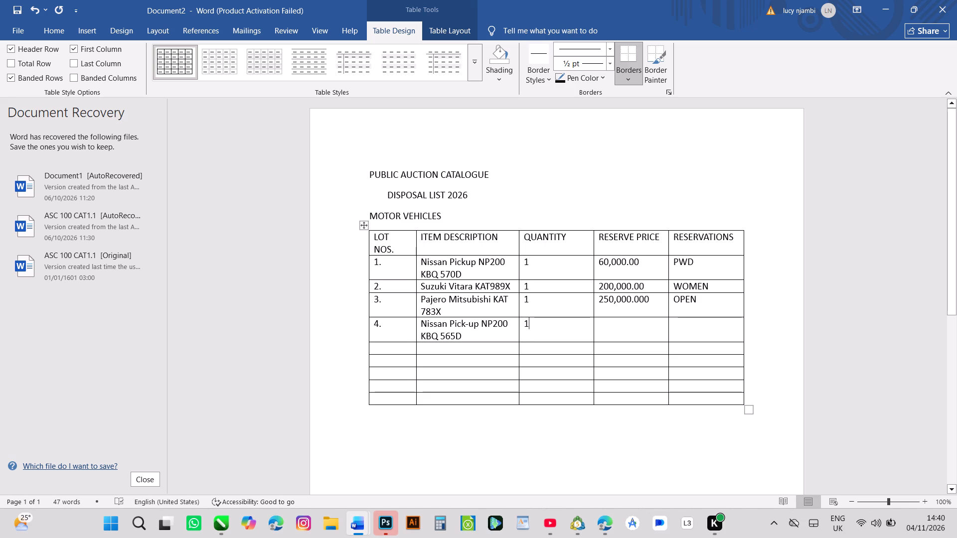
Enter a reserve price of 250,000.00 for lot 4.
{"action": "left_click", "coordinate": [602, 327]}
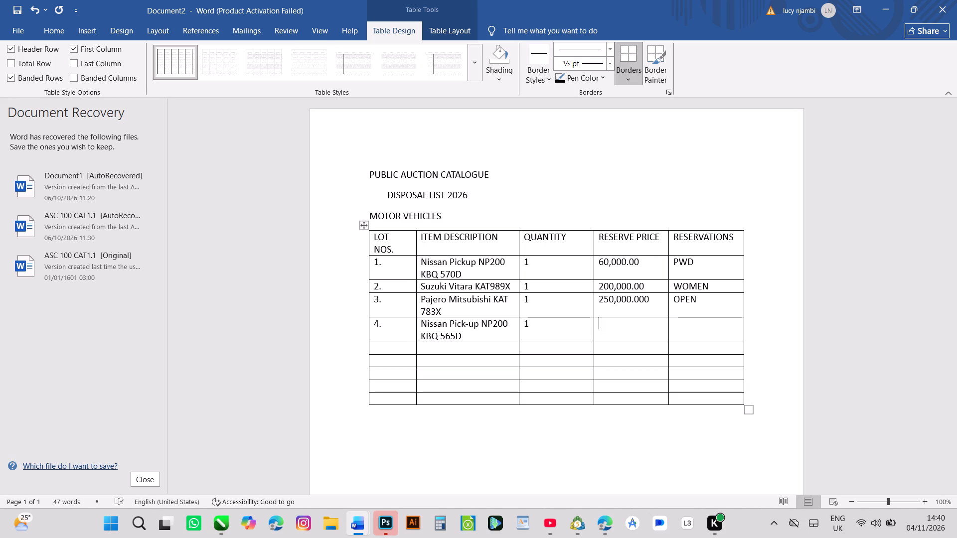
{"action": "key", "text": "2"}
{"action": "type", "text": "50"}
{"action": "key", "text": "comma"}
{"action": "type", "text": "000"}
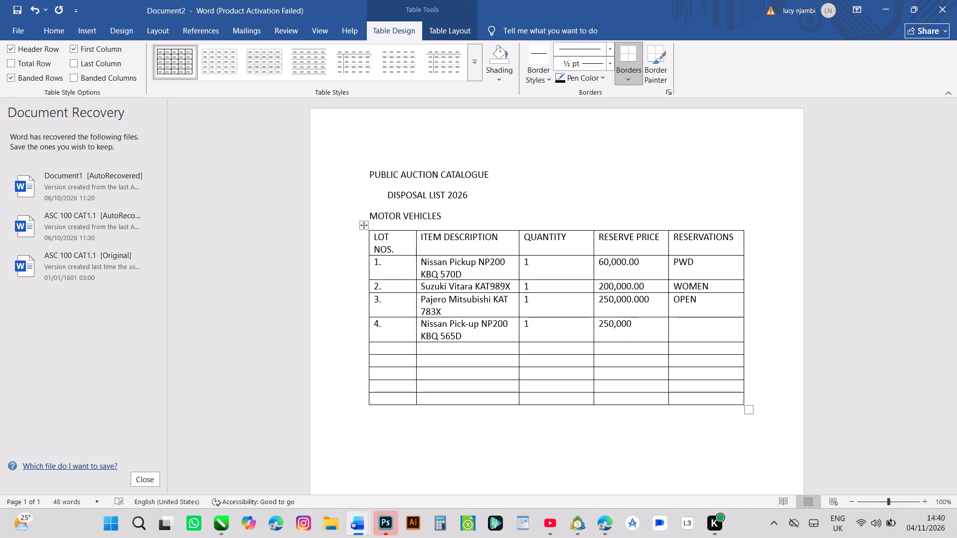
{"action": "key", "text": "period"}
{"action": "type", "text": "00"}
Enter "YOUTH" as the reservation for lot 4.
{"action": "left_click", "coordinate": [676, 323]}
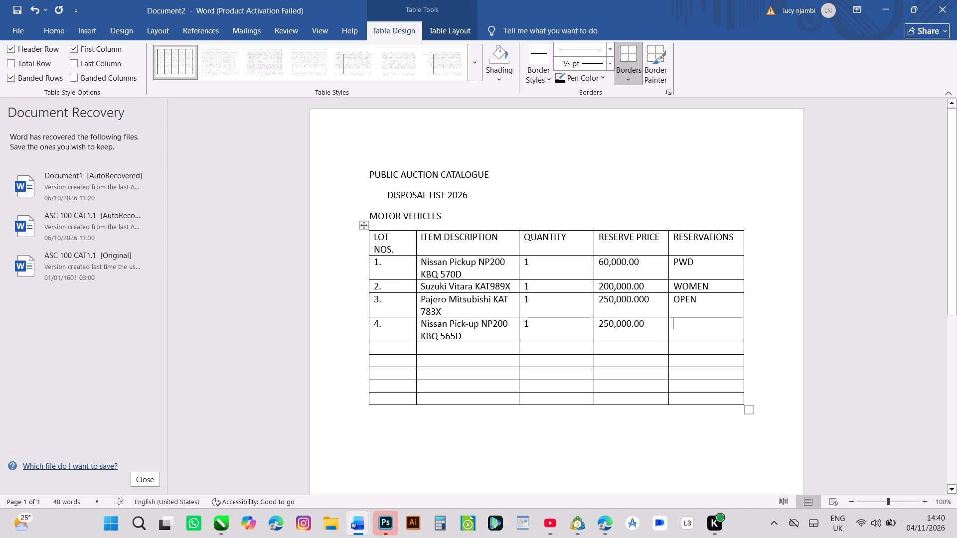
{"action": "key", "text": "y"}
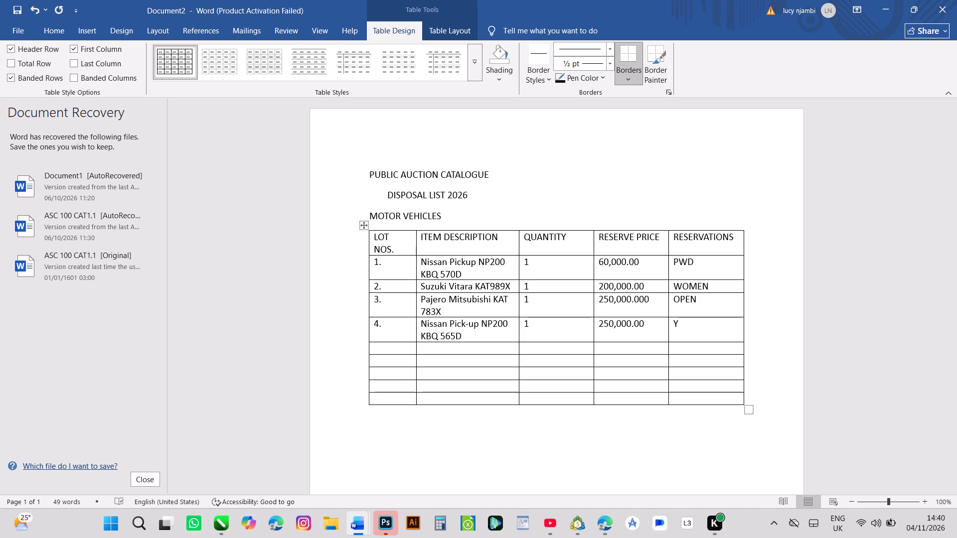
{"action": "type", "text": "OU"}
{"action": "type", "text": "TH"}
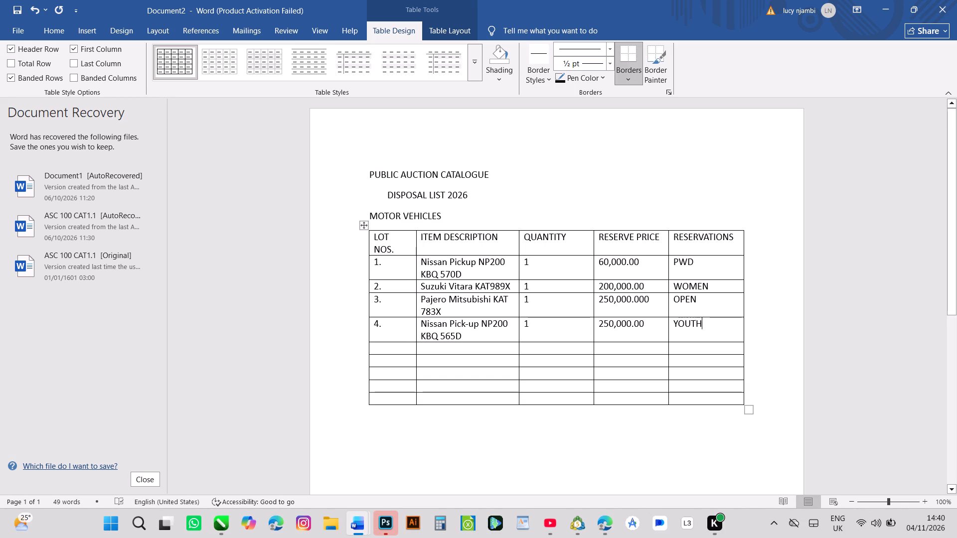
Enter "5." as the lot number in the first empty row of the motor vehicles table.
{"action": "left_click", "coordinate": [375, 344]}
{"action": "key", "text": "5"}
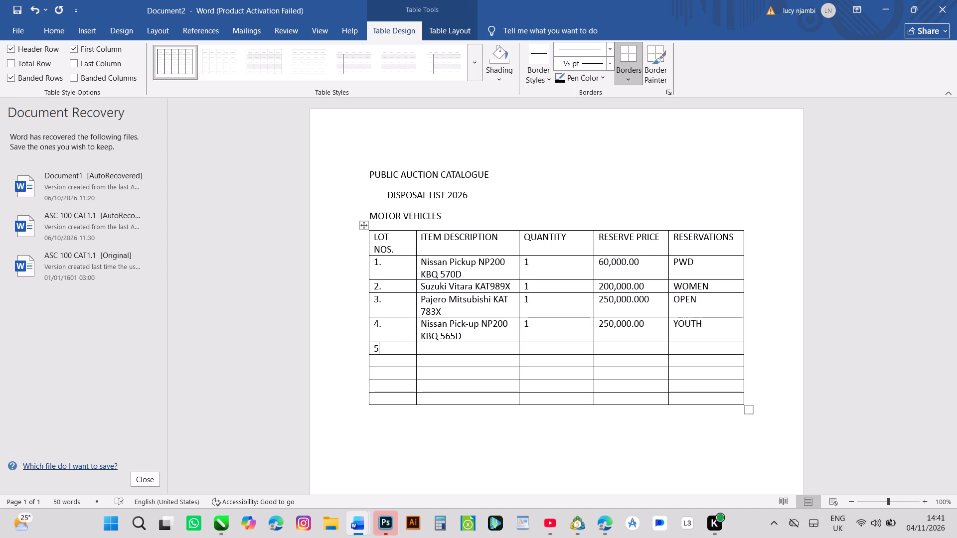
{"action": "key", "text": "period"}
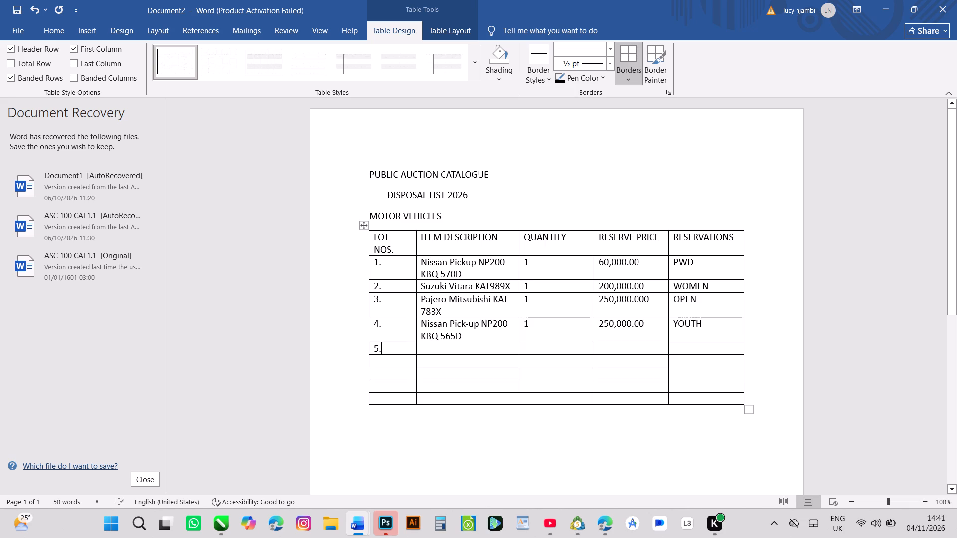
{"action": "left_click", "coordinate": [426, 345]}
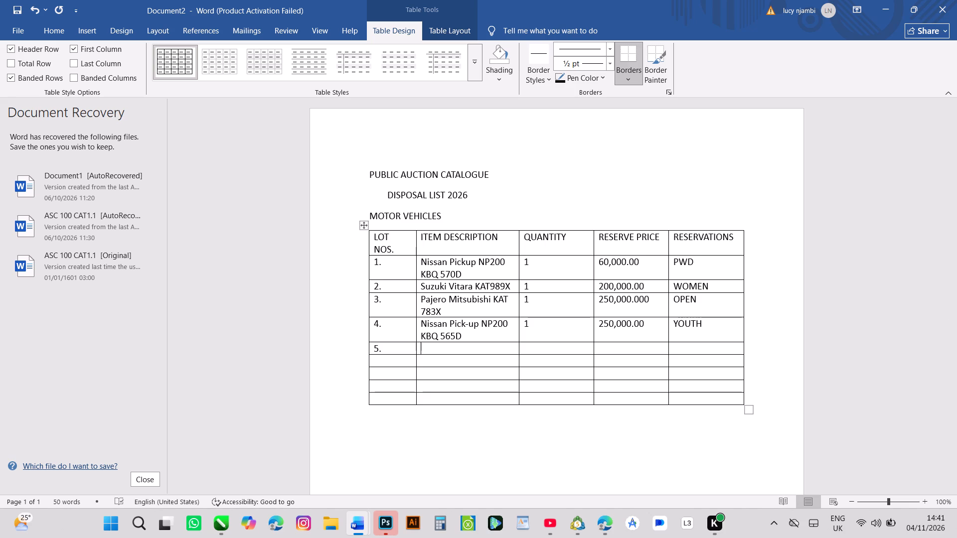
{"action": "key", "text": "m"}
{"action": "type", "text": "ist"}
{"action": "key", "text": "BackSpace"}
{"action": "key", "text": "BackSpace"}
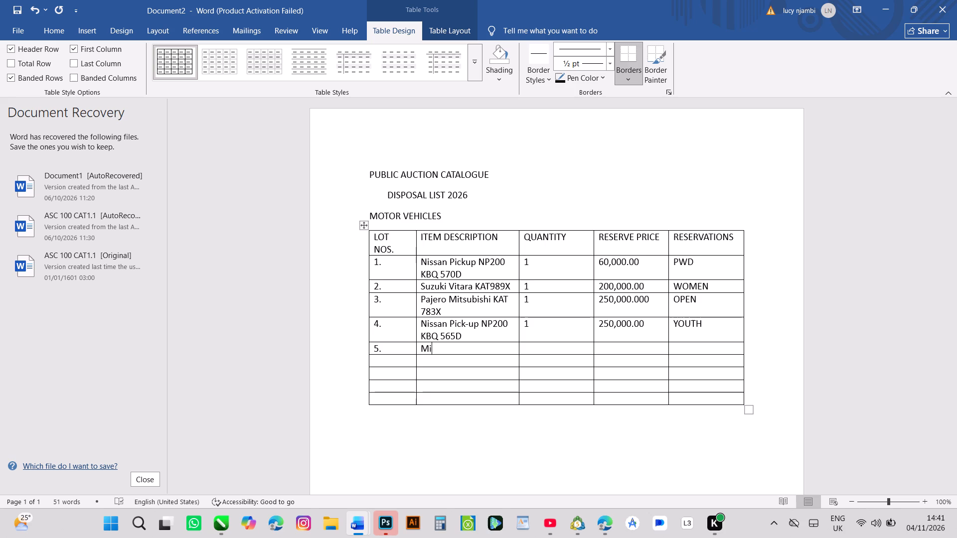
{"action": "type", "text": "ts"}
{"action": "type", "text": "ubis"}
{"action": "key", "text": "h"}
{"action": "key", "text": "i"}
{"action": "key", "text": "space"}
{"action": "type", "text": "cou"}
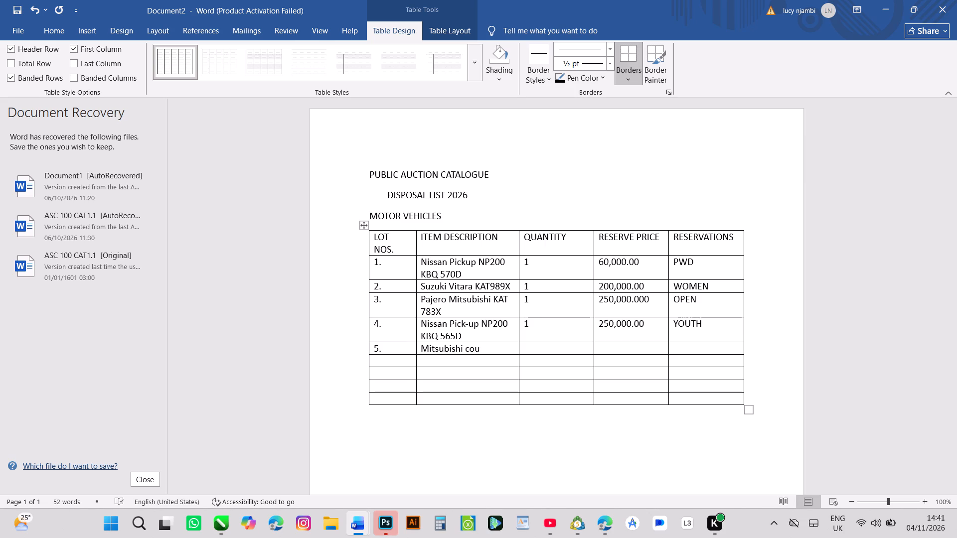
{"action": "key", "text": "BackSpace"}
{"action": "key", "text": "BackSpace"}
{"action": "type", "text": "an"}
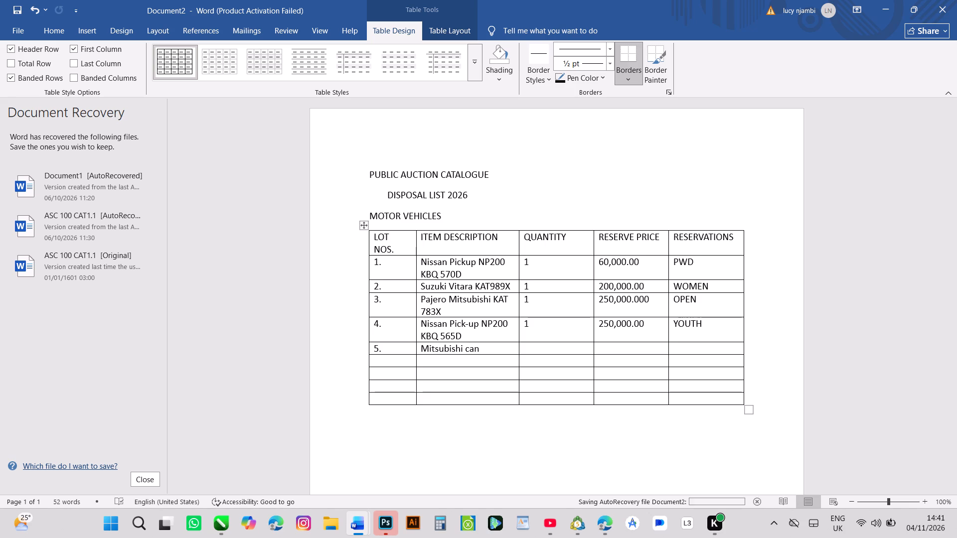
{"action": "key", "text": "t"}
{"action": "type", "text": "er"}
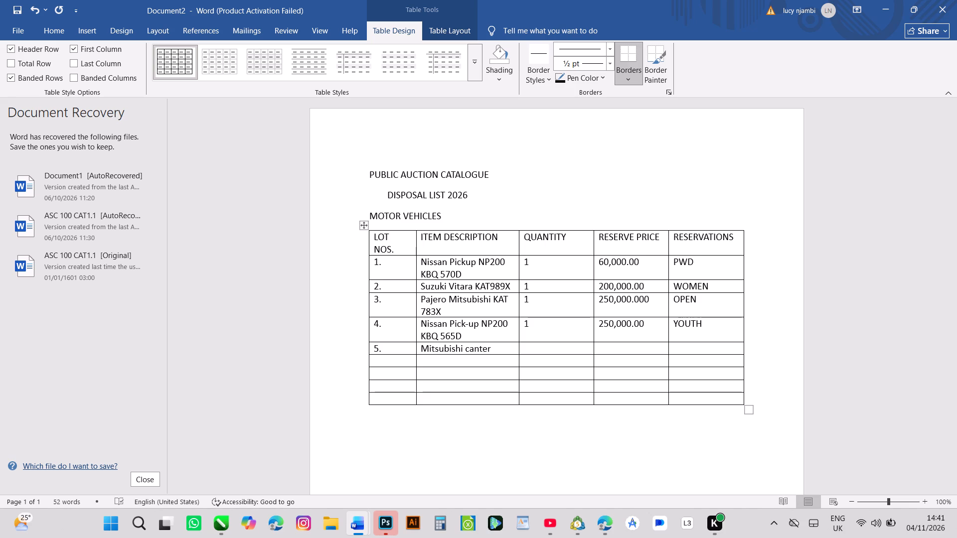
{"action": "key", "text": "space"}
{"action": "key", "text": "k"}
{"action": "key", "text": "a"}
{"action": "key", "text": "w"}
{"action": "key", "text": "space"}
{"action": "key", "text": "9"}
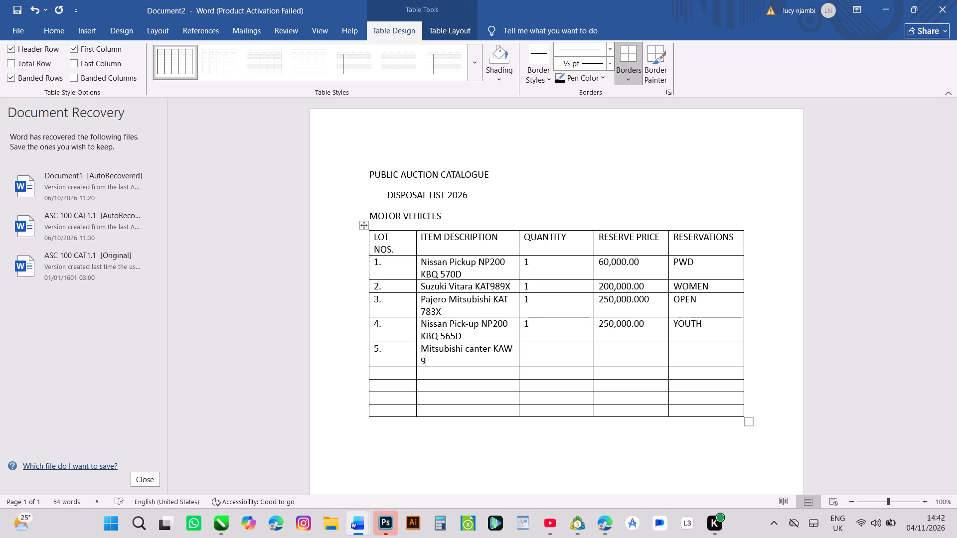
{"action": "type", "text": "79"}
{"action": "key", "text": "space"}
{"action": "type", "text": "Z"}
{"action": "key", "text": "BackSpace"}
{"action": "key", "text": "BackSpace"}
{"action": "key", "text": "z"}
Enter a quantity of 1 for lot 5.
{"action": "left_click", "coordinate": [532, 354]}
{"action": "key", "text": "1"}
Enter a reserve price of 320,000.00 for lot 5.
{"action": "left_click", "coordinate": [603, 351]}
{"action": "type", "text": "320"}
{"action": "key", "text": "comma"}
{"action": "type", "text": "00"}
{"action": "key", "text": "0"}
{"action": "key", "text": "period"}
{"action": "type", "text": "00"}
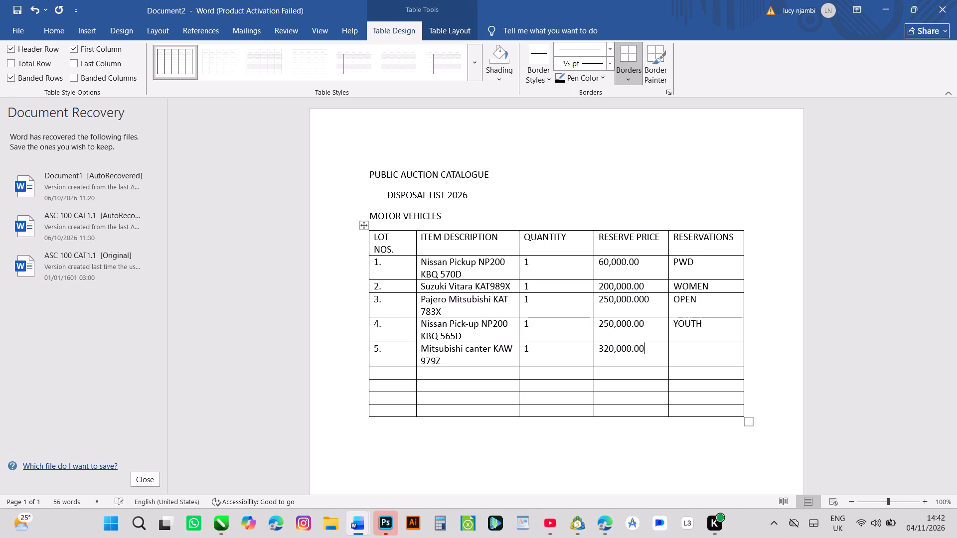
Enter "PWD" as the reservation for lot 5.
{"action": "left_click", "coordinate": [675, 352]}
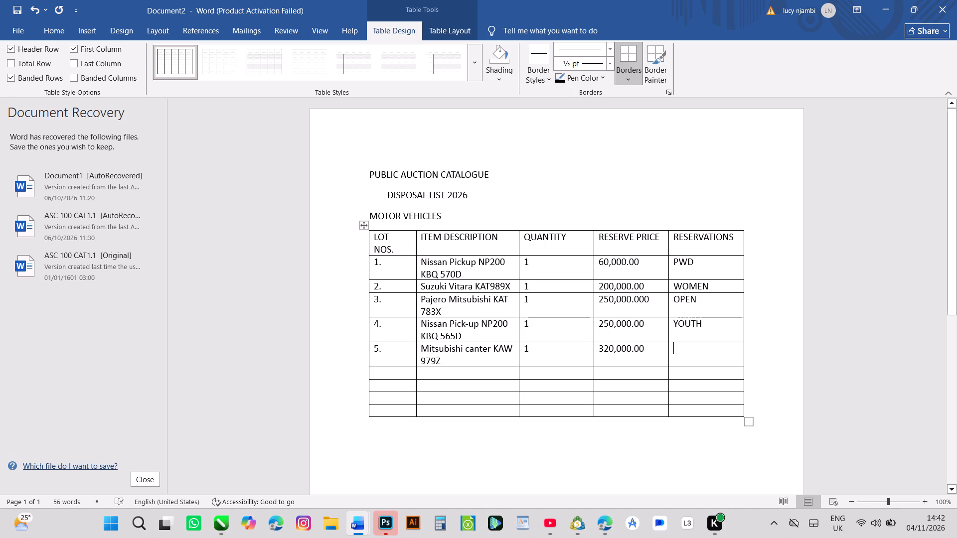
{"action": "key", "text": "p"}
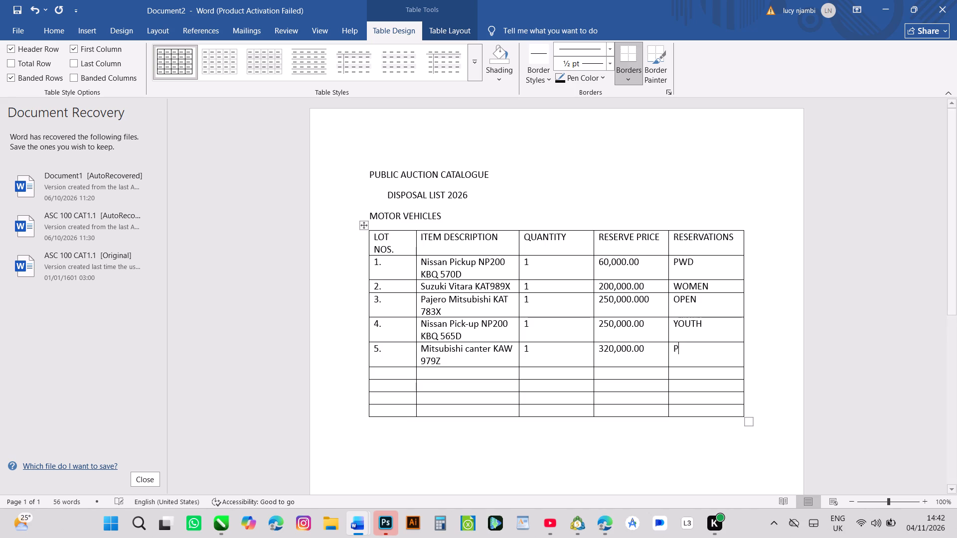
{"action": "key", "text": "w"}
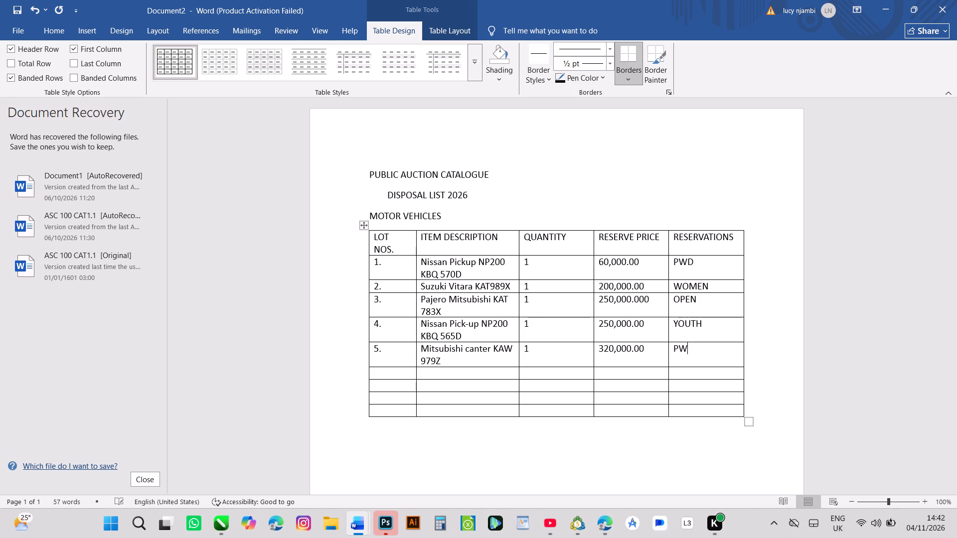
{"action": "key", "text": "d"}
Number the first empty row of the motor vehicles table as lot "6.".
{"action": "left_click", "coordinate": [376, 375]}
{"action": "key", "text": "6"}
{"action": "key", "text": "period"}
{"action": "left_click", "coordinate": [423, 373]}
{"action": "key", "text": "i"}
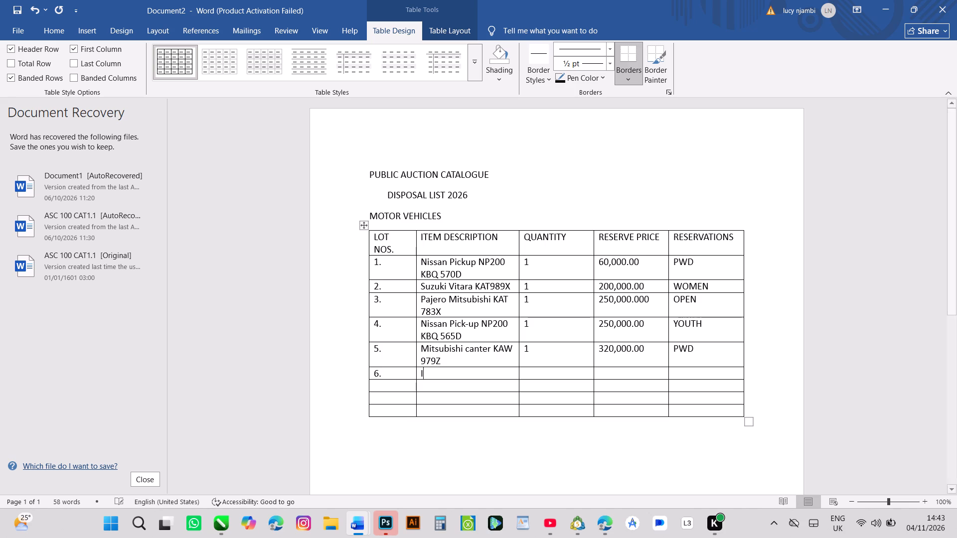
{"action": "key", "text": "space"}
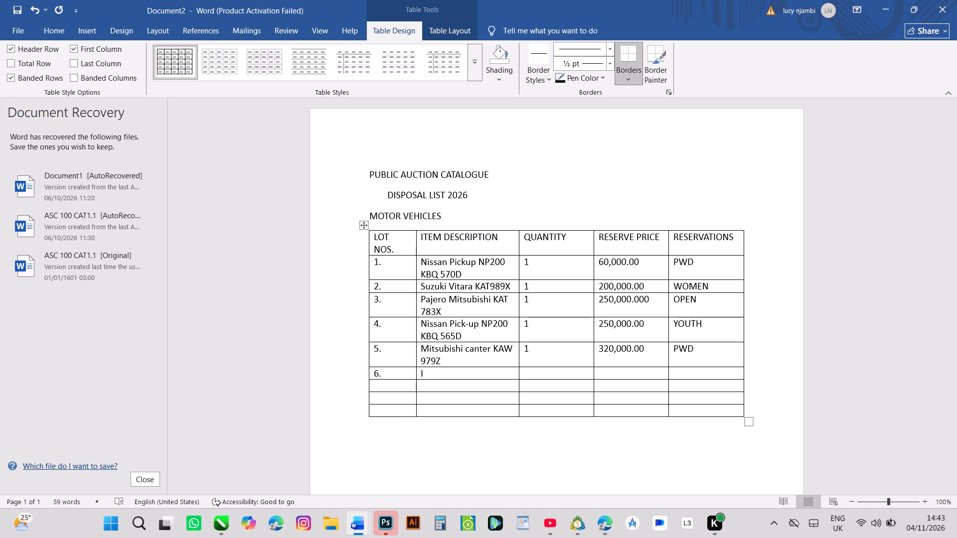
{"action": "key", "text": "BackSpace"}
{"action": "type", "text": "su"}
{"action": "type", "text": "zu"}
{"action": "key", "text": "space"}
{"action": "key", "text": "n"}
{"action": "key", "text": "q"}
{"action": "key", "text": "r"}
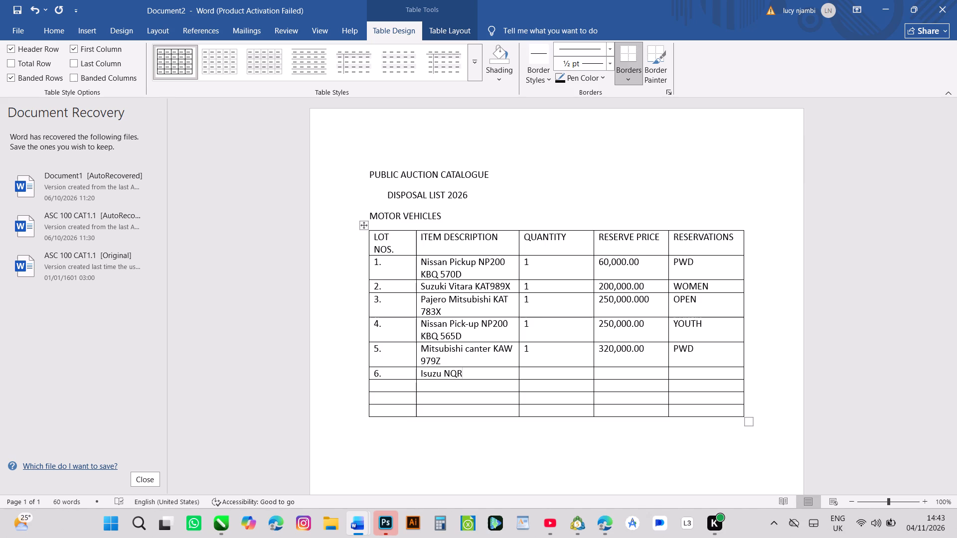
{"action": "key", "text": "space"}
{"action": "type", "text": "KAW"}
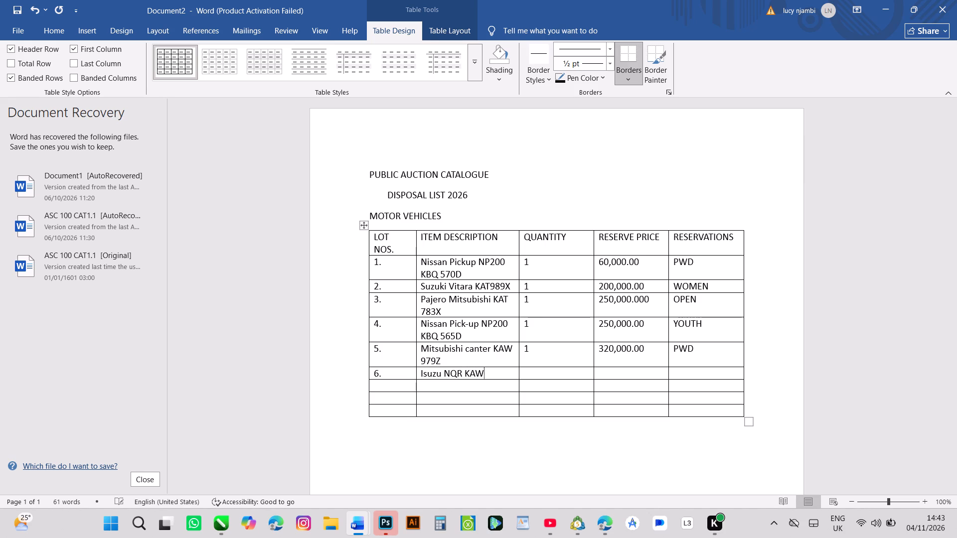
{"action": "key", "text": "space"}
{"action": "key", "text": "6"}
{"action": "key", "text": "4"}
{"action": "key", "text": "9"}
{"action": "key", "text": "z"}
Enter a quantity of 1 for lot 6.
{"action": "left_click", "coordinate": [526, 372]}
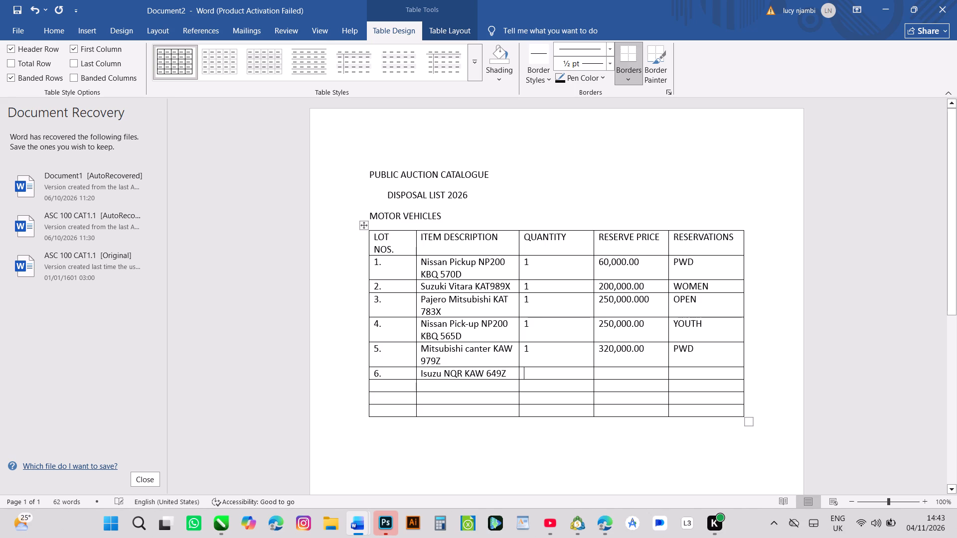
{"action": "key", "text": "1"}
Enter a reserve price of 355,000.00 for lot 6.
{"action": "left_click", "coordinate": [603, 374]}
{"action": "type", "text": "355"}
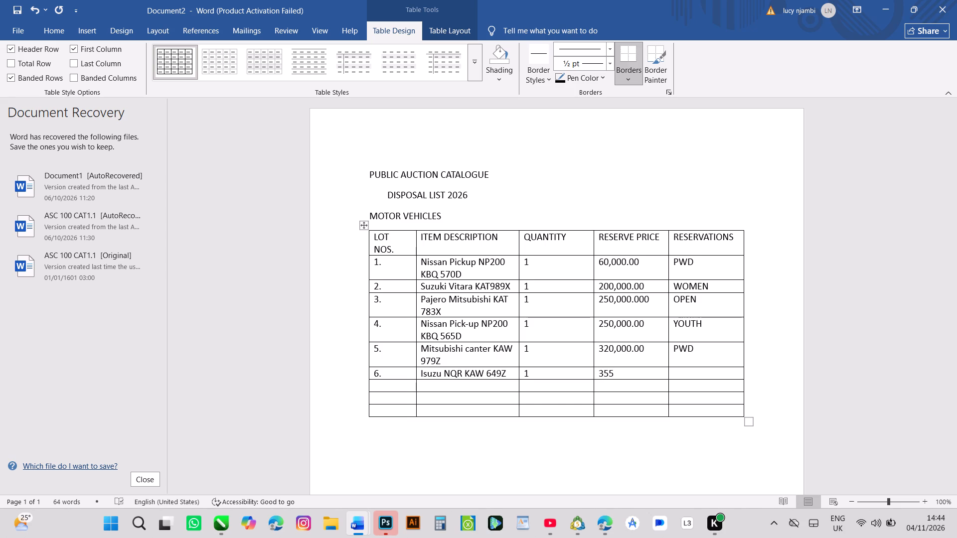
{"action": "key", "text": "comma"}
{"action": "type", "text": "00"}
{"action": "key", "text": "0"}
{"action": "type", "text": ".00"}
Enter "WOMEN" as the reservation for lot 6.
{"action": "left_click", "coordinate": [674, 373]}
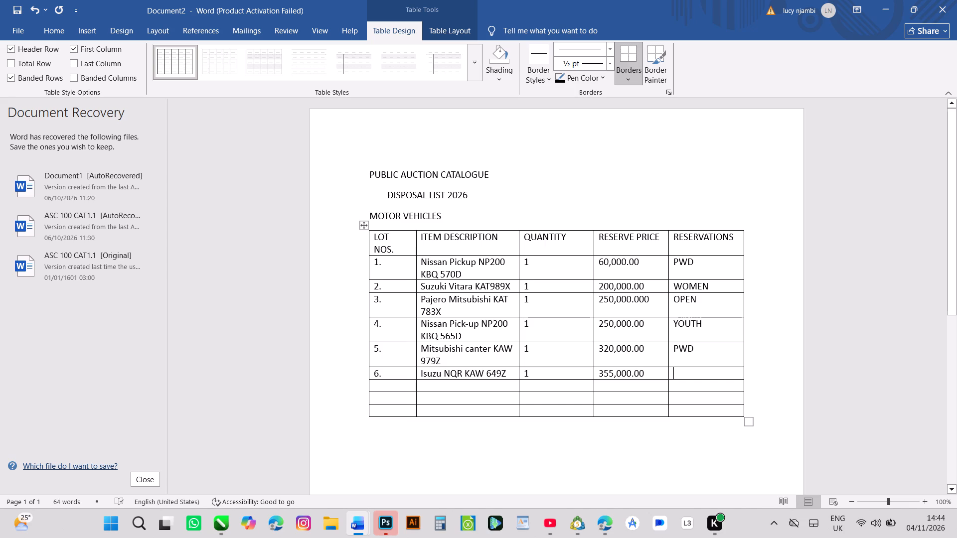
{"action": "type", "text": "WO"}
{"action": "type", "text": "ME"}
{"action": "key", "text": "n"}
Number the row below lot 6 in the motor vehicles table as lot "7.".
{"action": "left_click", "coordinate": [375, 384]}
{"action": "key", "text": "7"}
{"action": "key", "text": "comma"}
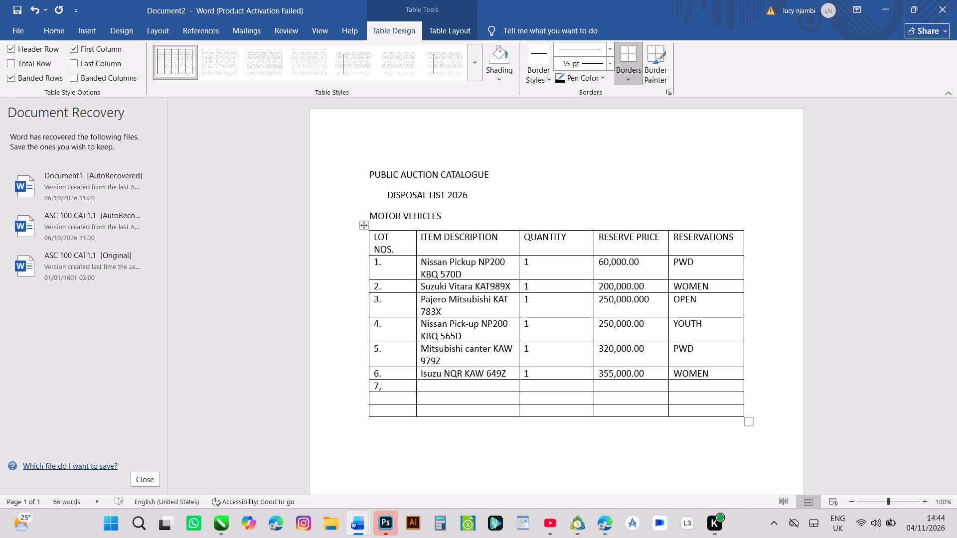
{"action": "key", "text": "BackSpace"}
{"action": "key", "text": "period"}
{"action": "left_click", "coordinate": [423, 382]}
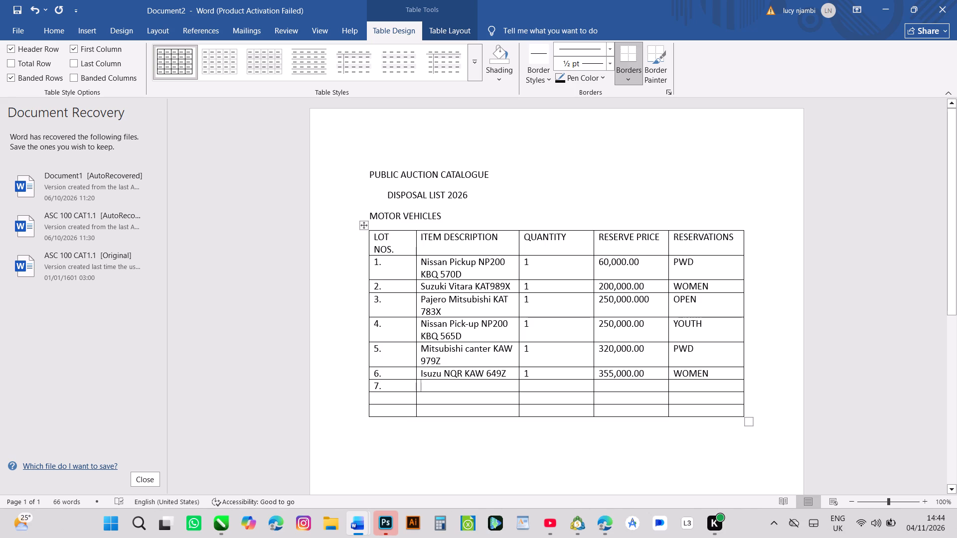
{"action": "key", "text": "n"}
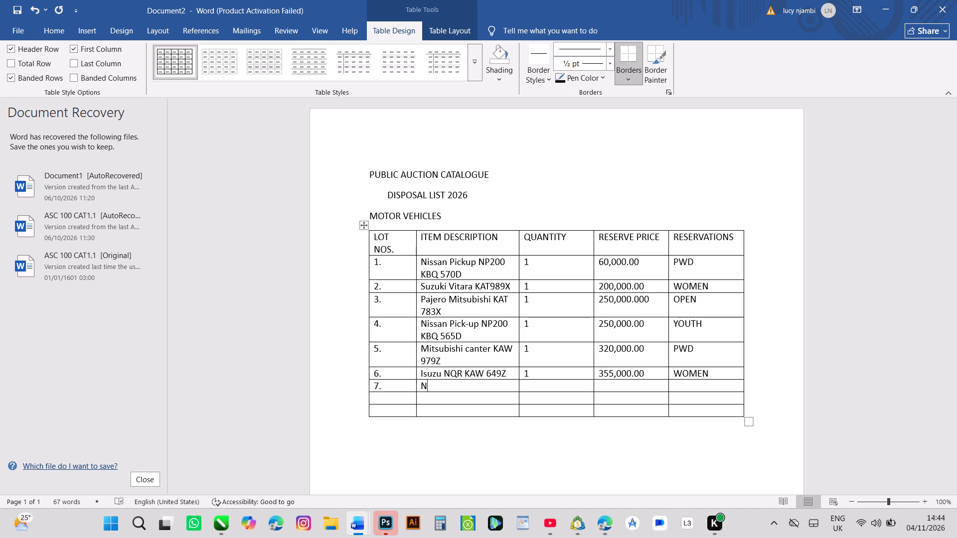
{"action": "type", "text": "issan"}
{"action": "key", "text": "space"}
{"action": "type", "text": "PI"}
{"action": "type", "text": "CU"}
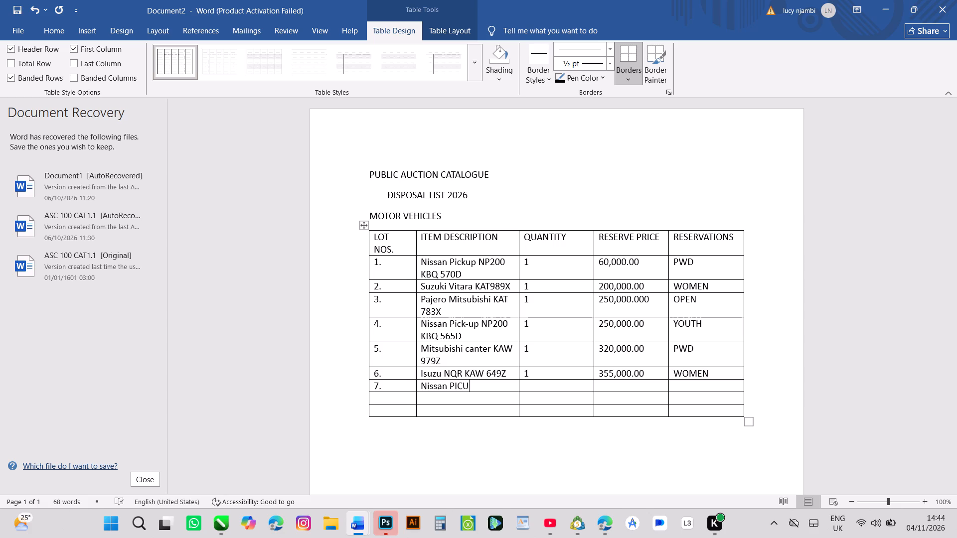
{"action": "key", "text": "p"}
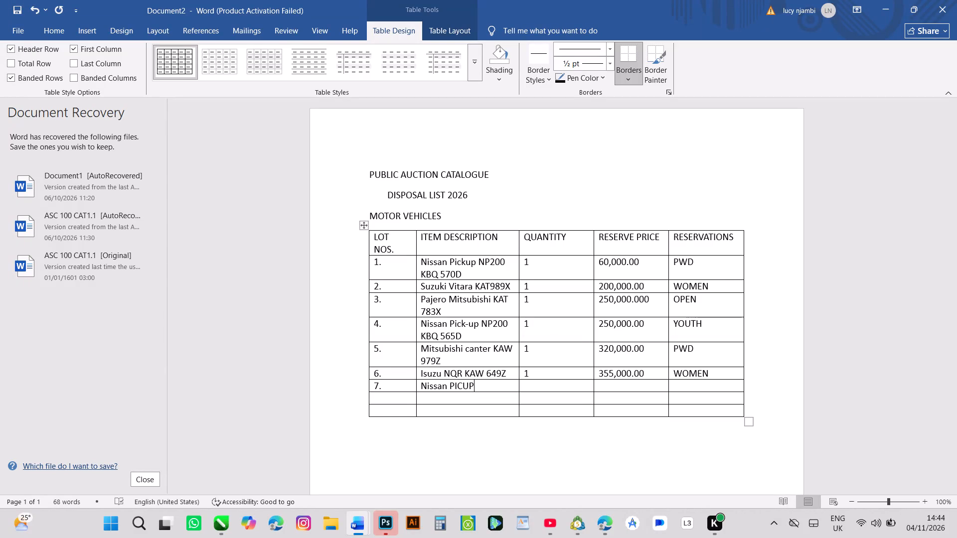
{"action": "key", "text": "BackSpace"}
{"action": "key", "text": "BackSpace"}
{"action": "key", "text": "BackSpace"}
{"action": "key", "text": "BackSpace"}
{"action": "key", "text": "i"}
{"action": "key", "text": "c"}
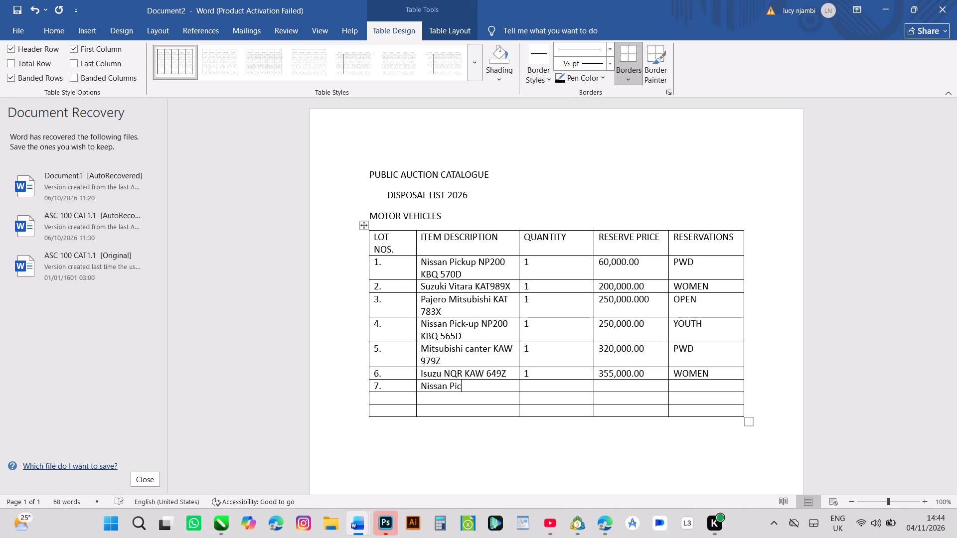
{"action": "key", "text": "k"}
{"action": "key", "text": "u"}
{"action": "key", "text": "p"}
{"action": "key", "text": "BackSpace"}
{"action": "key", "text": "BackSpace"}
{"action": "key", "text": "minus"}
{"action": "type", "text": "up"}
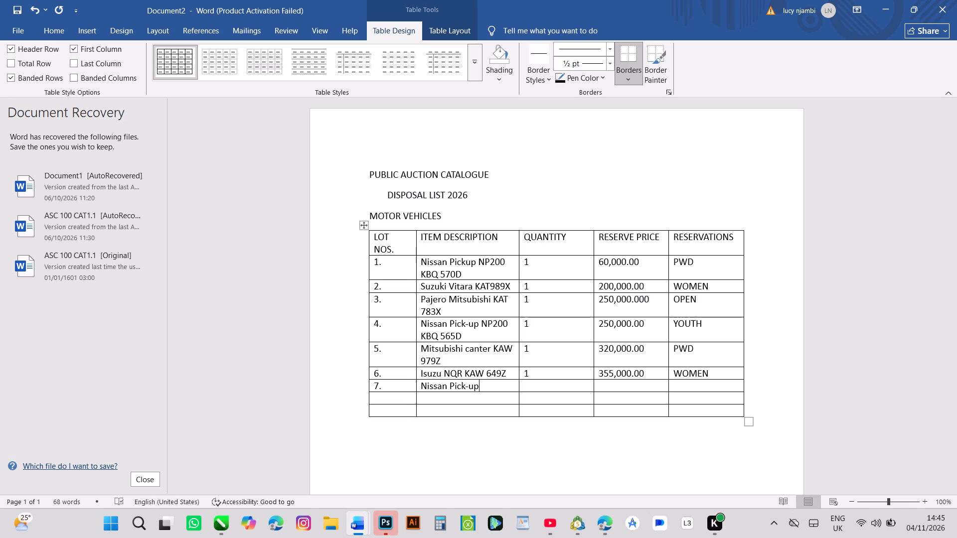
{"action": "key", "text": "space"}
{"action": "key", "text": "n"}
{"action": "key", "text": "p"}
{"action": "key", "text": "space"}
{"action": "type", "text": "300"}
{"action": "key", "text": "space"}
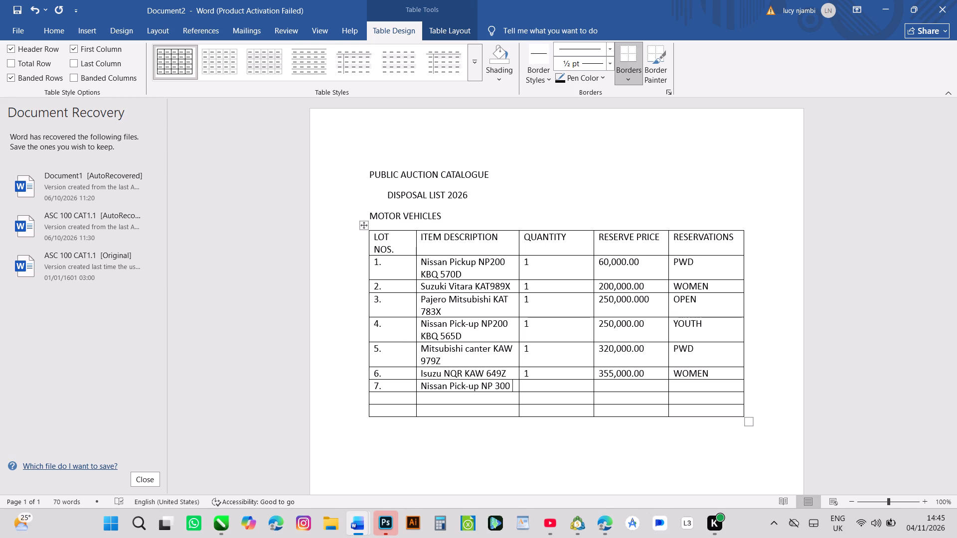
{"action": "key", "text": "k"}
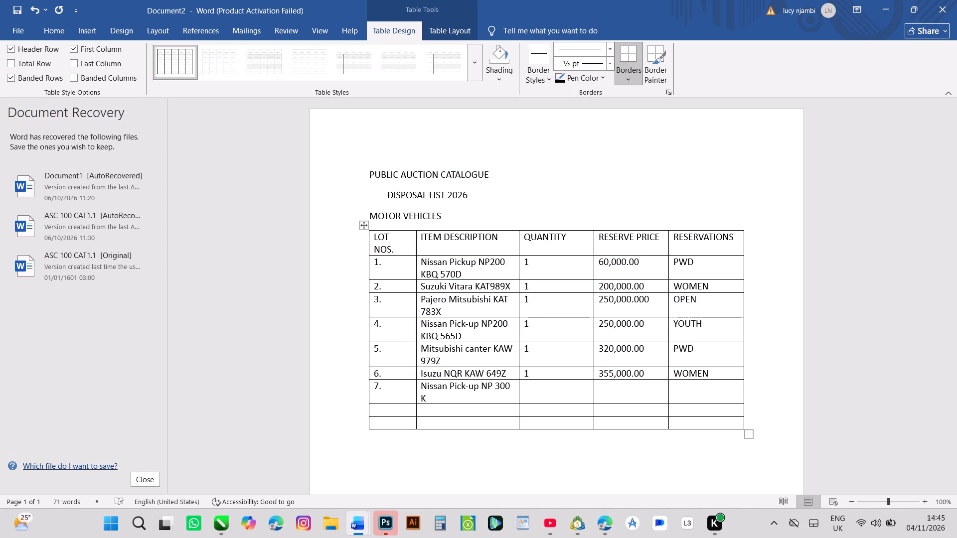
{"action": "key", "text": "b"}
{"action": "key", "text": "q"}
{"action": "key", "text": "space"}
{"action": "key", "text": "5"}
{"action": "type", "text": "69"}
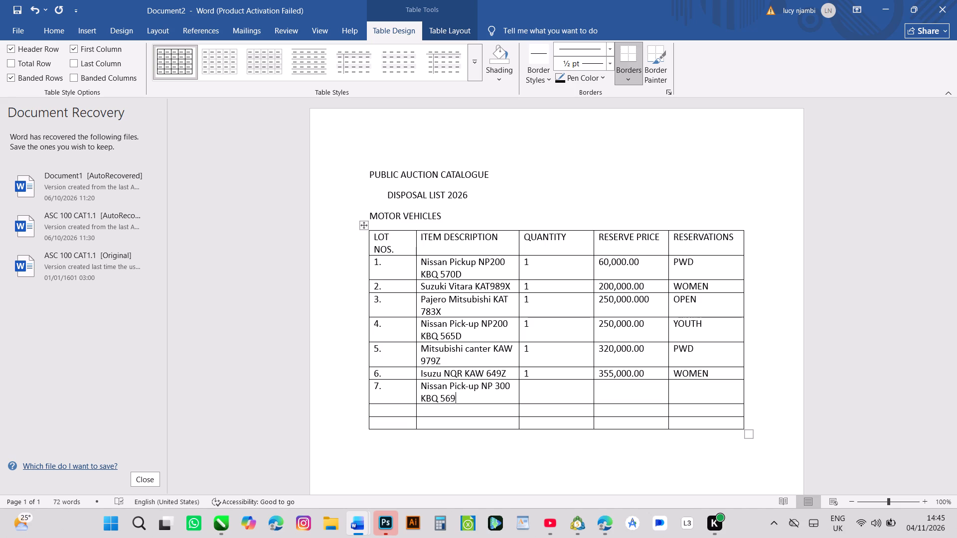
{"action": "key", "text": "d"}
Enter a quantity of 1 for lot 7.
{"action": "left_click", "coordinate": [529, 391]}
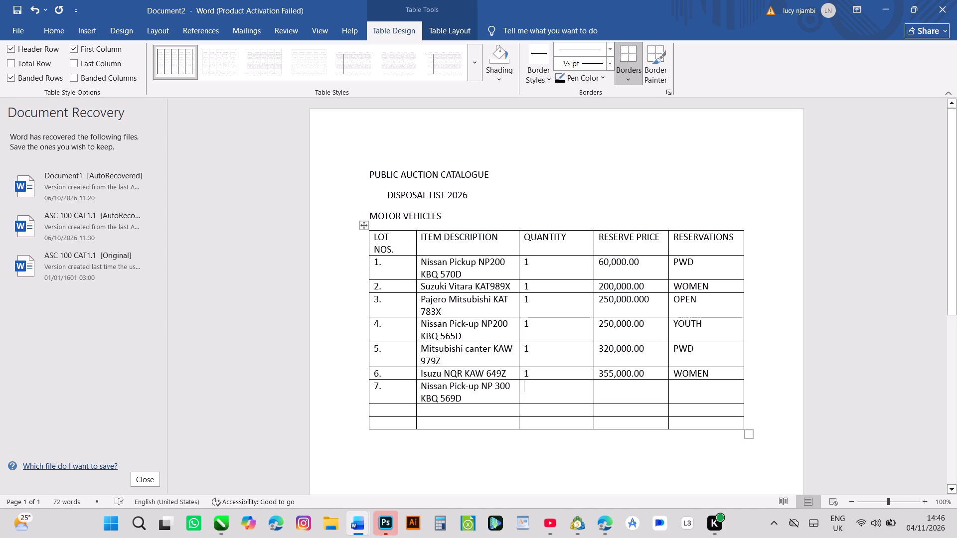
{"action": "key", "text": "1"}
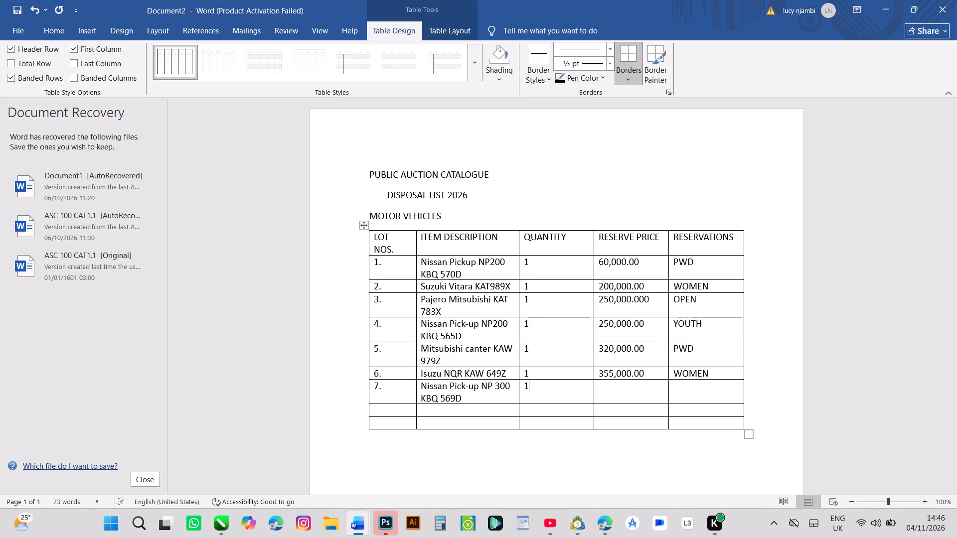
Enter a reserve price of 200,000.00 for lot 7.
{"action": "left_click", "coordinate": [603, 392]}
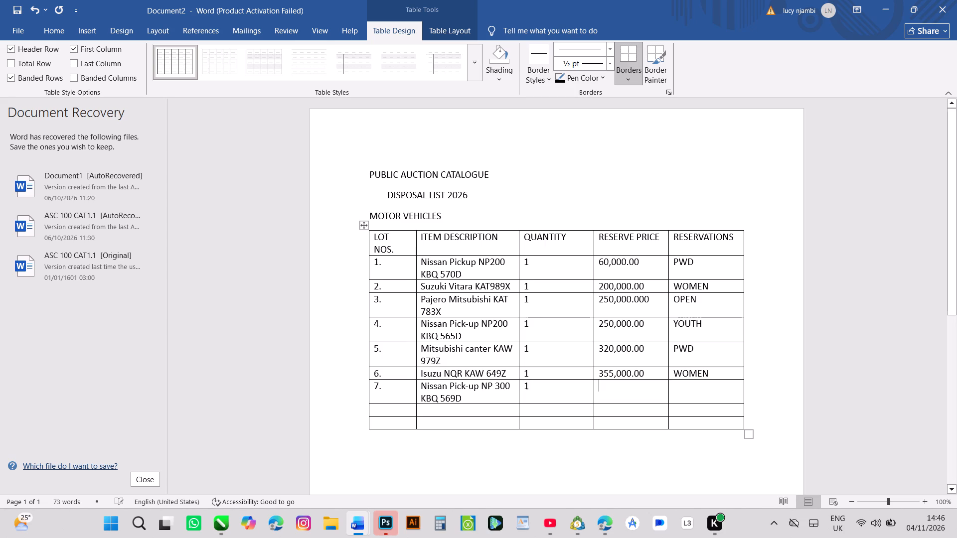
{"action": "type", "text": "200"}
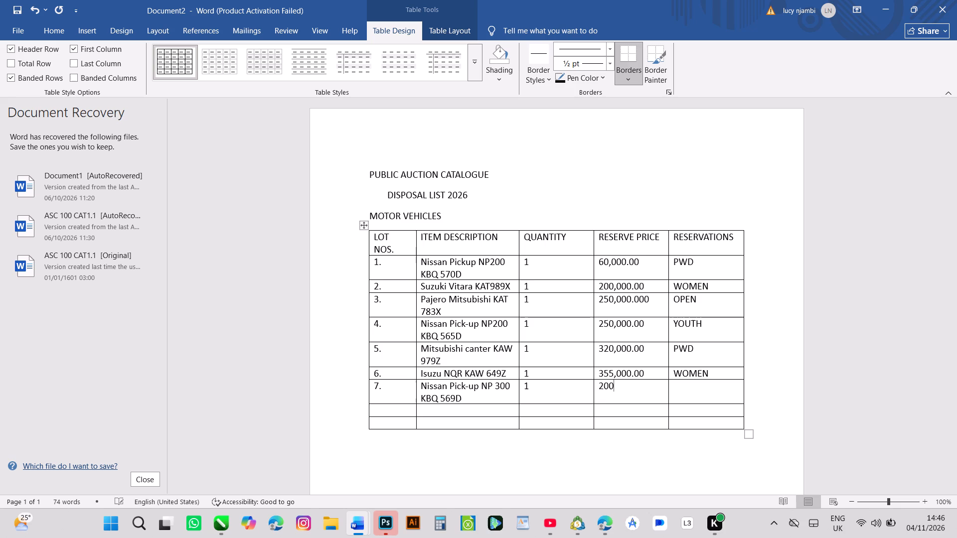
{"action": "key", "text": "comma"}
{"action": "type", "text": "000"}
{"action": "key", "text": "period"}
{"action": "type", "text": "00"}
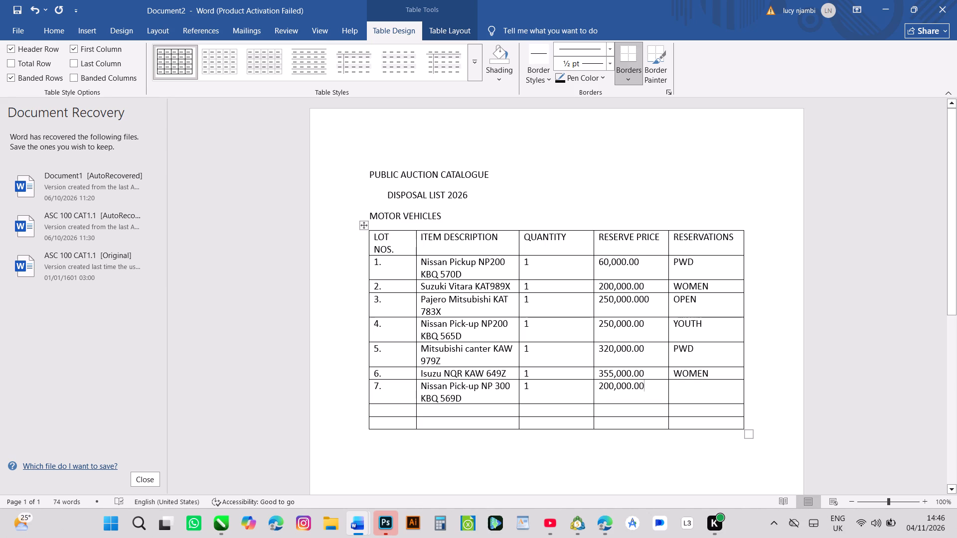
Enter "YOUTH" as the reservation for lot 7.
{"action": "left_click", "coordinate": [674, 385]}
{"action": "key", "text": "y"}
{"action": "type", "text": "OU"}
{"action": "type", "text": "TH"}
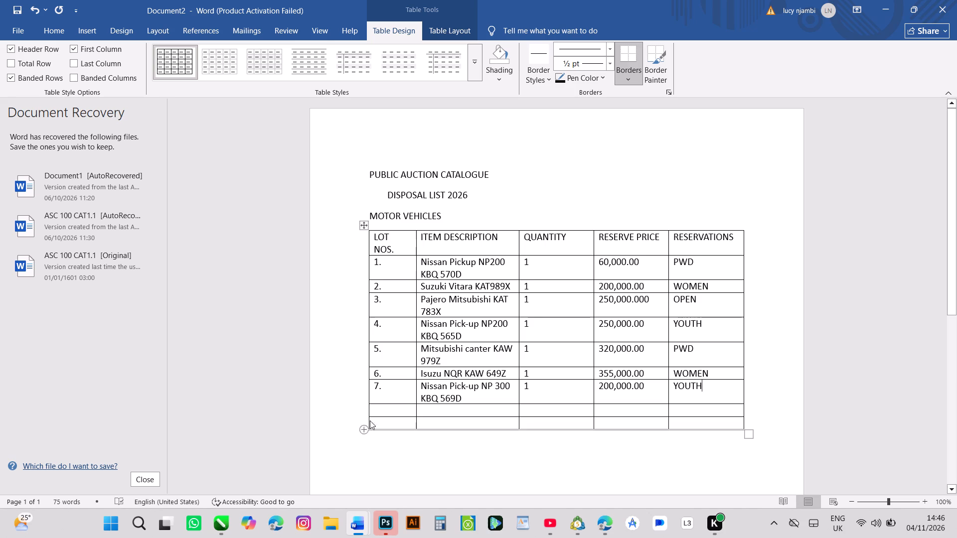
Enter "8." as the lot number in the row below lot 7.
{"action": "left_click", "coordinate": [375, 408]}
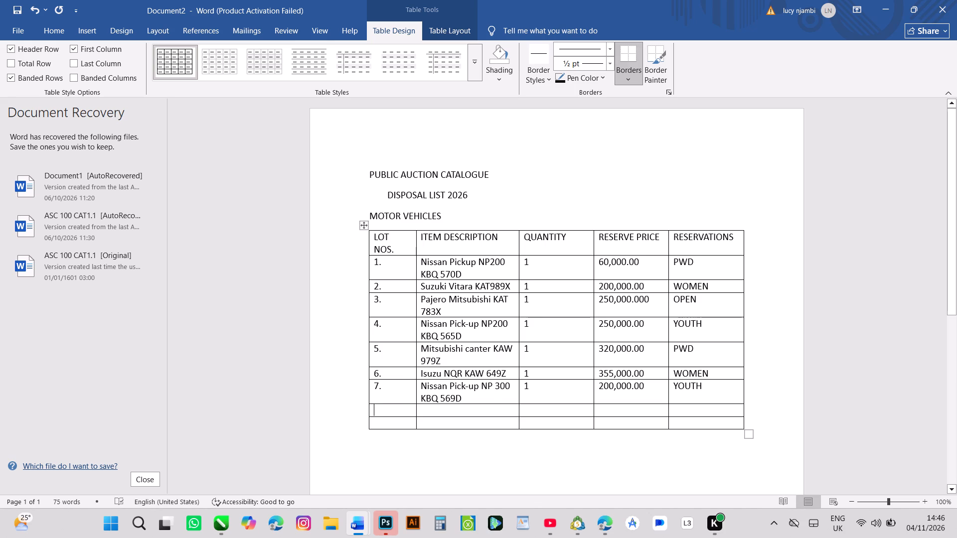
{"action": "key", "text": "8"}
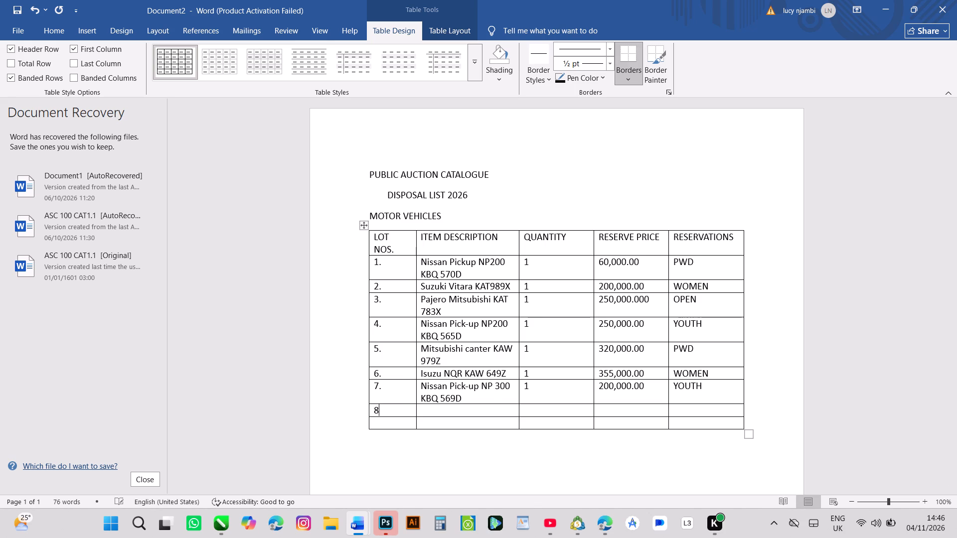
{"action": "key", "text": "period"}
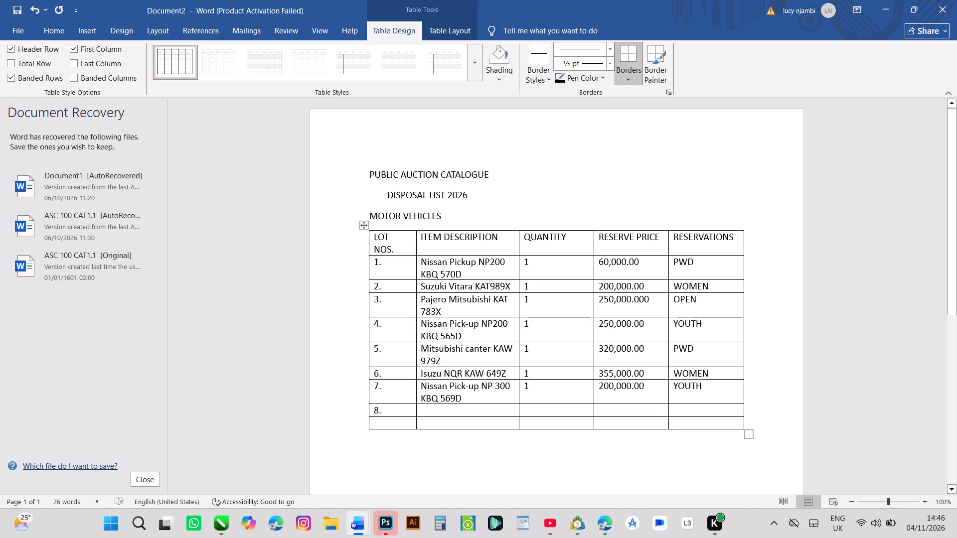
Enter "Bhachu Trailer High-sided body ZG2062" as the item description for lot 8.
{"action": "left_click", "coordinate": [424, 406]}
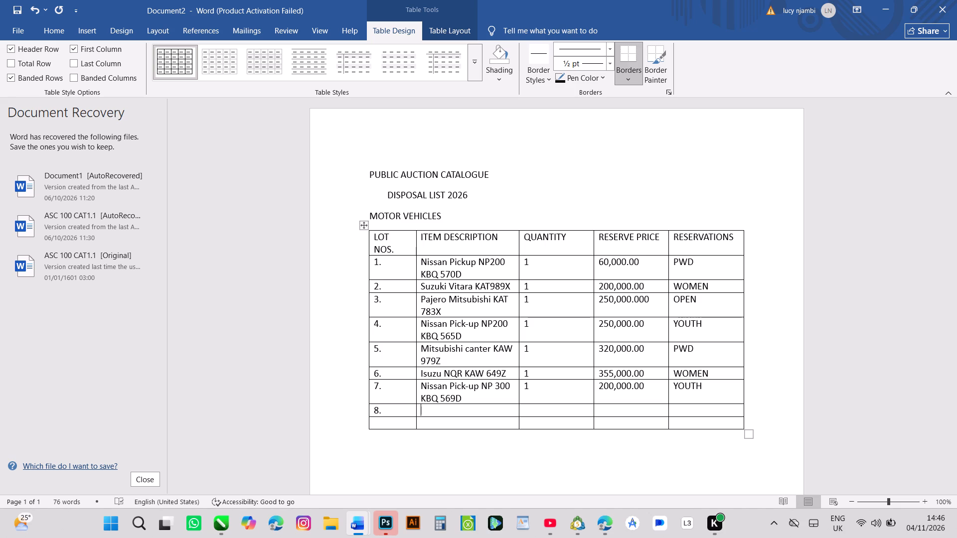
{"action": "key", "text": "b"}
{"action": "key", "text": "h"}
{"action": "key", "text": "a"}
{"action": "key", "text": "c"}
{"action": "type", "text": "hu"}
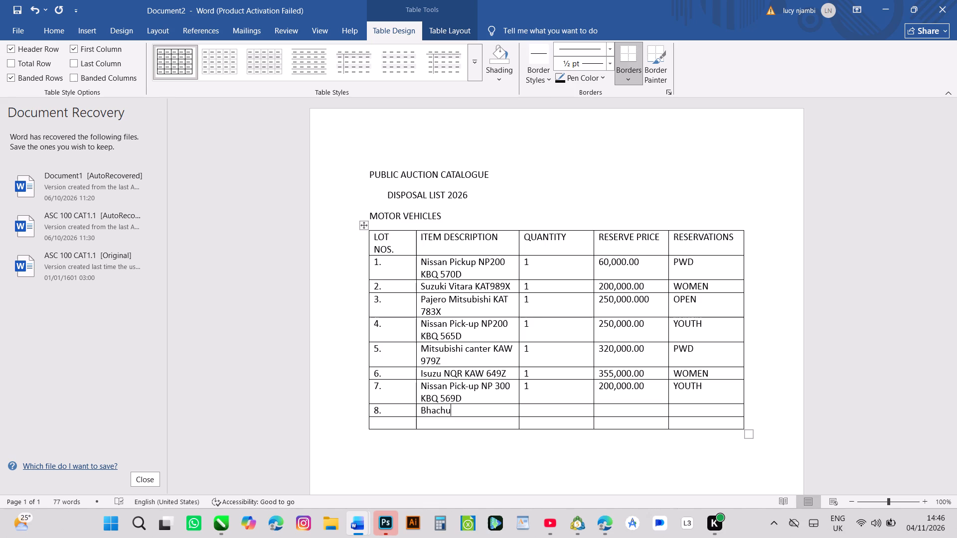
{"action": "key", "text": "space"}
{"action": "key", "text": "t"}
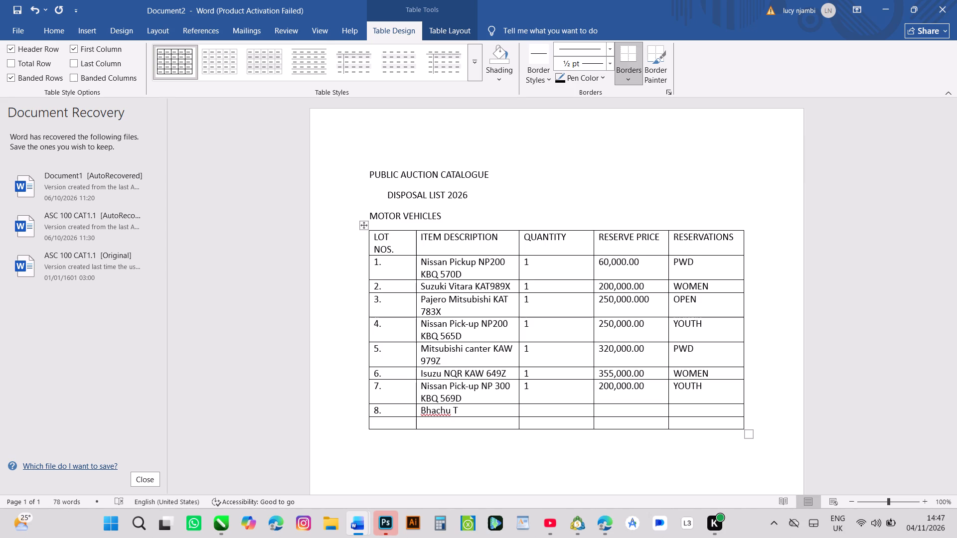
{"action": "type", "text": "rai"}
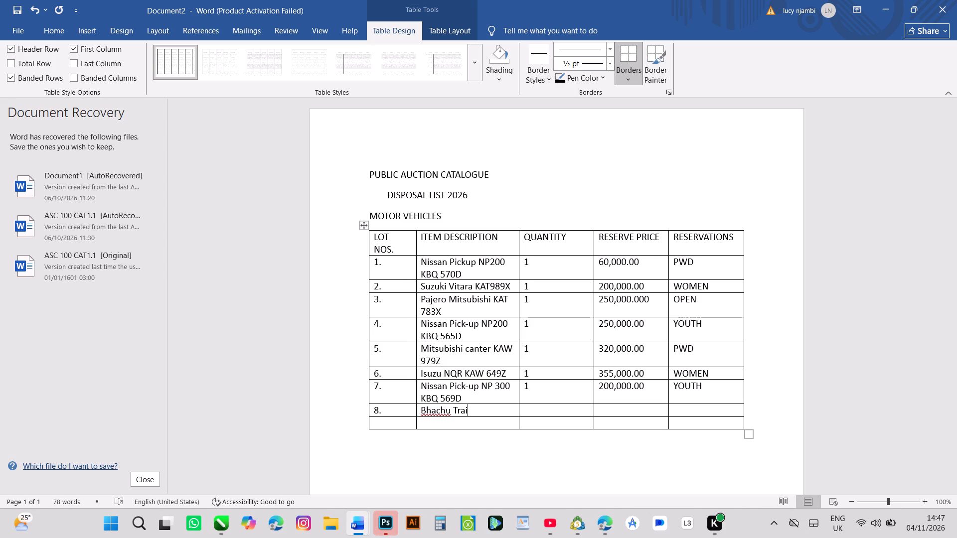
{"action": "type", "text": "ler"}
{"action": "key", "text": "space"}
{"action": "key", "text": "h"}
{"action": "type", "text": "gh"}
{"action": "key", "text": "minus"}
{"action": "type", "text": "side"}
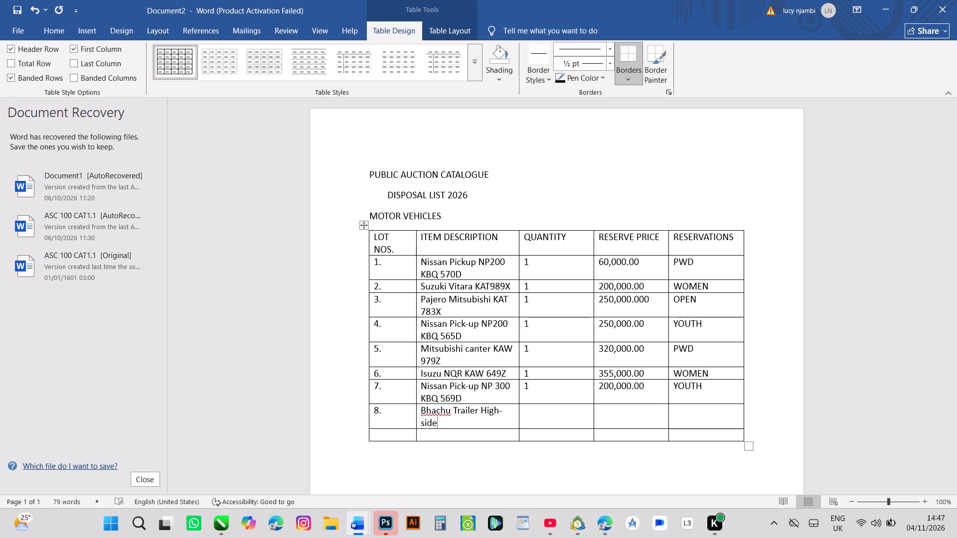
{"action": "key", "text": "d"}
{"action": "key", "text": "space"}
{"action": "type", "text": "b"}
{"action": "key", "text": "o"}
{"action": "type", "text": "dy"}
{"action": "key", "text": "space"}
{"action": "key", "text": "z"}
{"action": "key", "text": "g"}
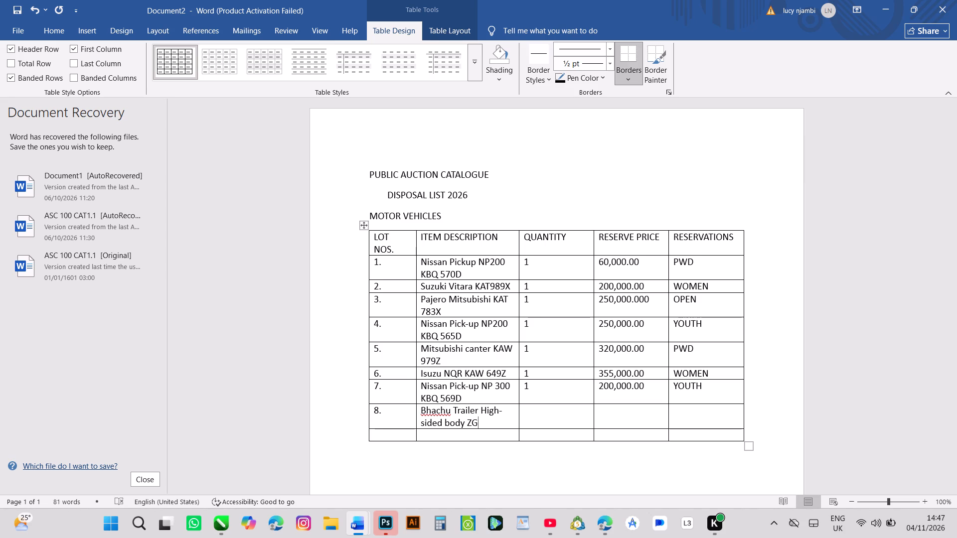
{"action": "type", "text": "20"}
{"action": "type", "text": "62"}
Enter a quantity of 1 for lot 8.
{"action": "left_click", "coordinate": [529, 413]}
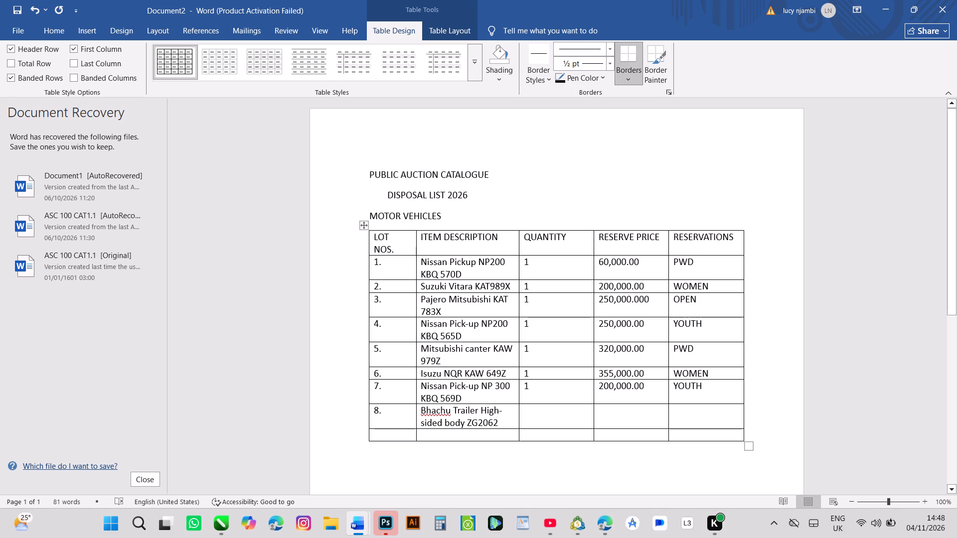
{"action": "key", "text": "1"}
{"action": "key", "text": "1"}
{"action": "key", "text": "comma"}
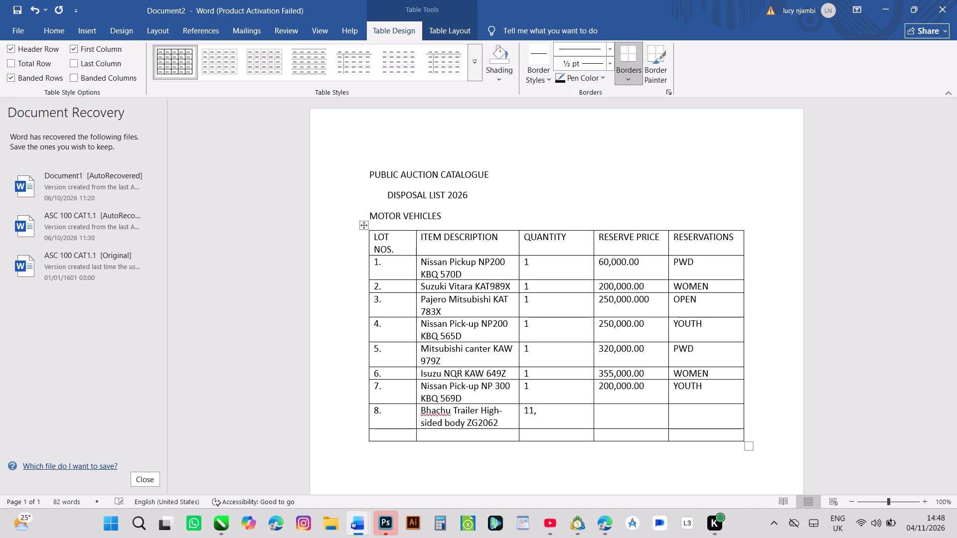
{"action": "key", "text": "BackSpace"}
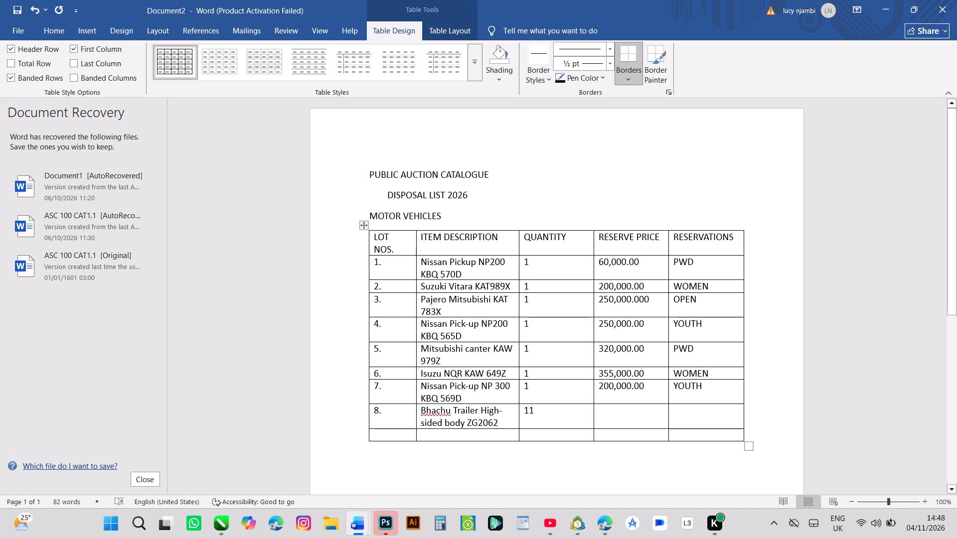
{"action": "left_click", "coordinate": [604, 414]}
{"action": "key", "text": "BackSpace"}
{"action": "key", "text": "BackSpace"}
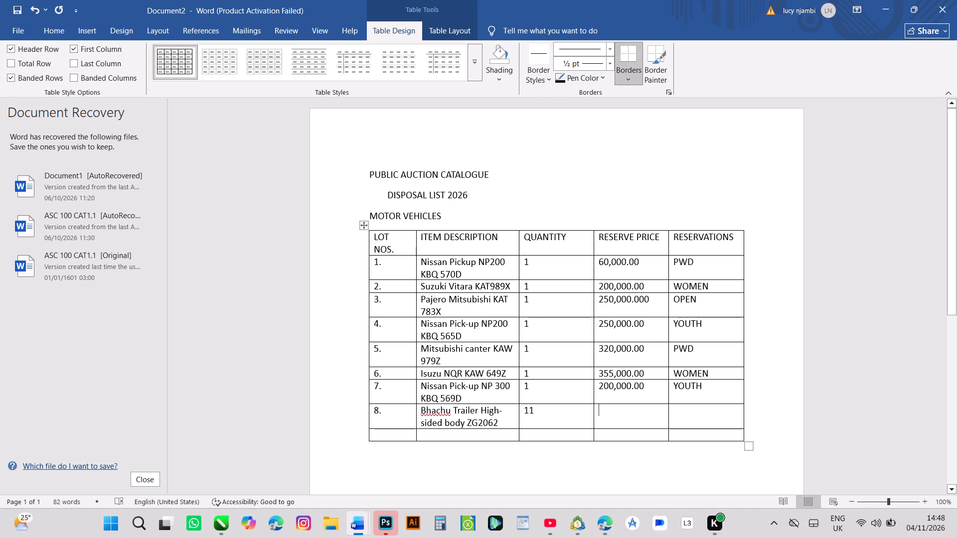
{"action": "key", "text": "BackSpace"}
{"action": "left_click", "coordinate": [534, 408]}
{"action": "key", "text": "BackSpace"}
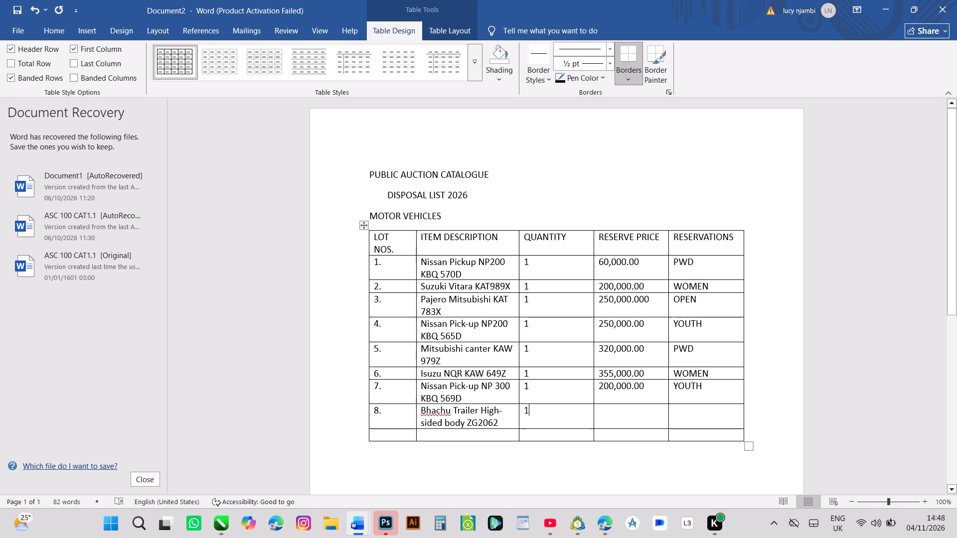
Enter 1,500,000.00 as the reserve price for lot 8.
{"action": "left_click", "coordinate": [604, 416]}
{"action": "key", "text": "1"}
{"action": "key", "text": "comma"}
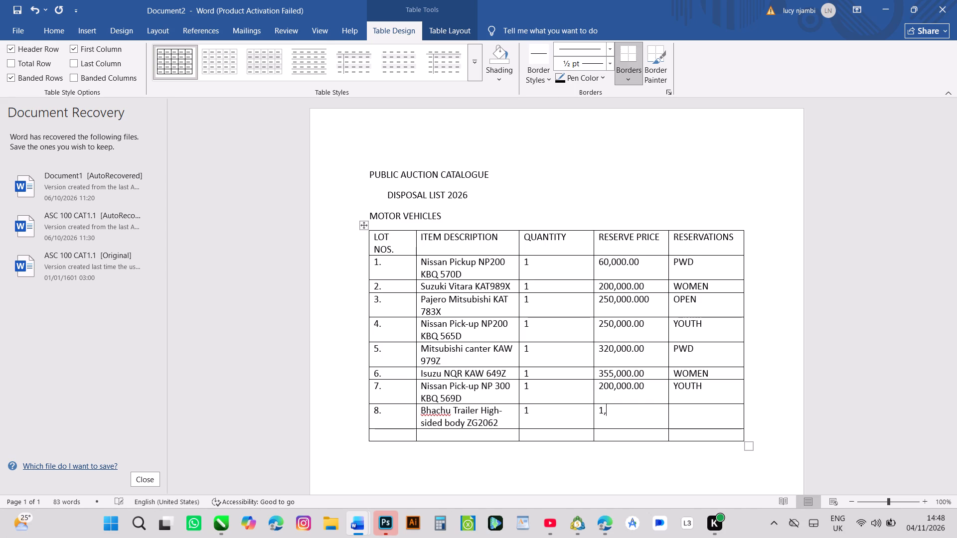
{"action": "type", "text": "00"}
{"action": "key", "text": "BackSpace"}
{"action": "key", "text": "BackSpace"}
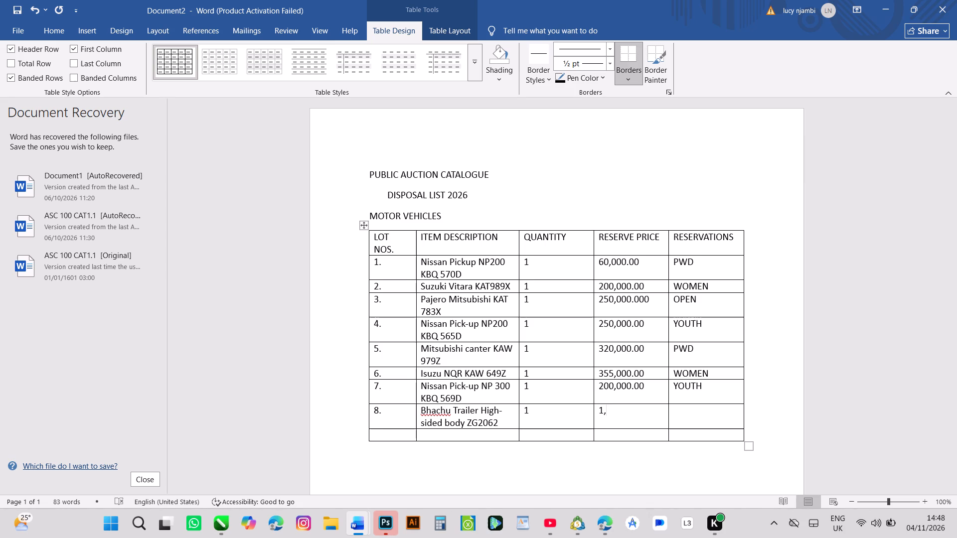
{"action": "type", "text": "500"}
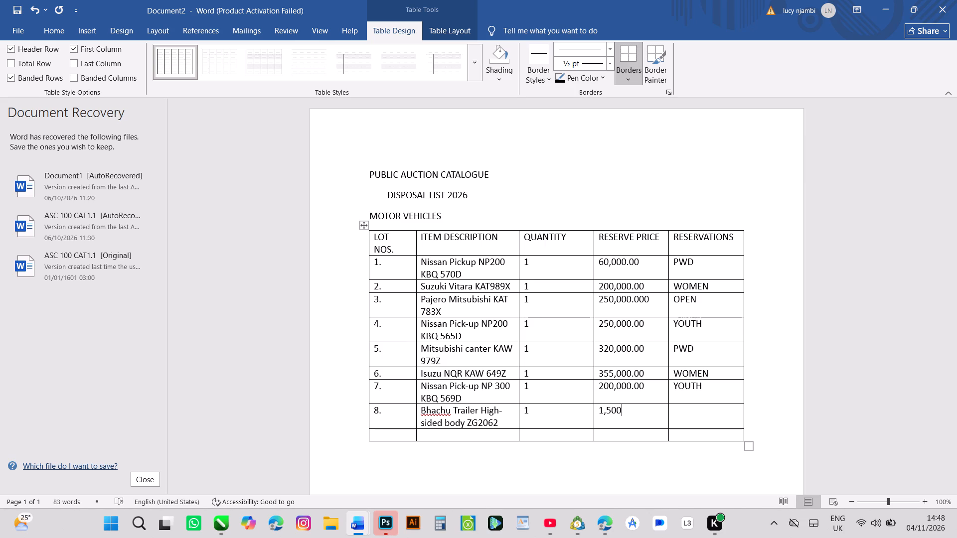
{"action": "key", "text": "comma"}
{"action": "type", "text": "00"}
{"action": "key", "text": "0"}
{"action": "type", "text": ".00"}
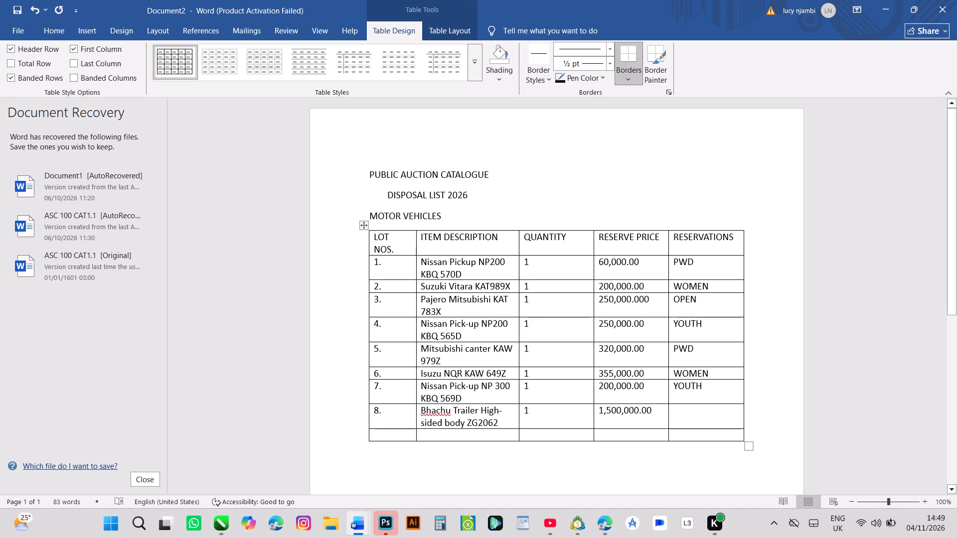
Enter "OPEN" as the reservation for lot 8.
{"action": "left_click", "coordinate": [674, 410]}
{"action": "type", "text": "OP"}
{"action": "type", "text": "EN"}
Enter "9." as the lot number in the row below lot 8.
{"action": "left_click", "coordinate": [374, 435]}
{"action": "key", "text": "9"}
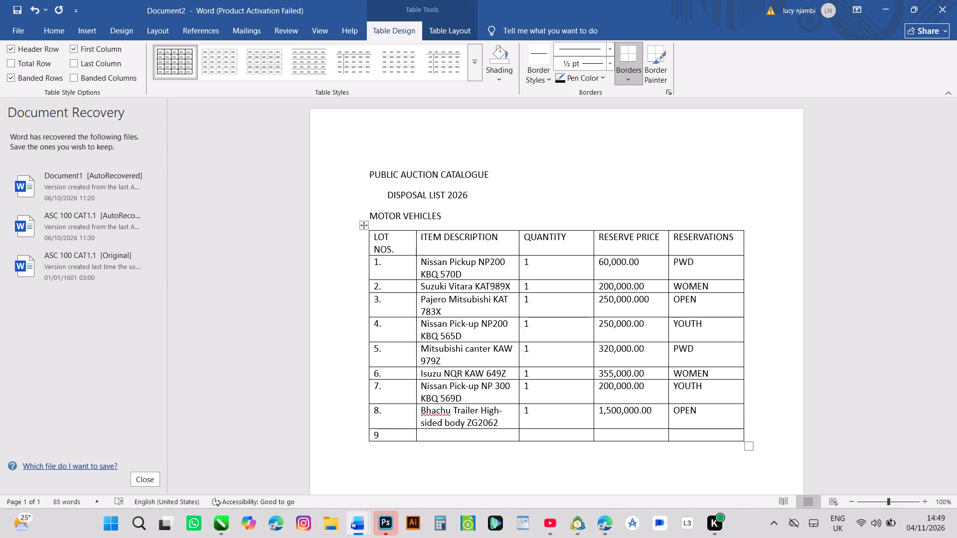
{"action": "key", "text": "period"}
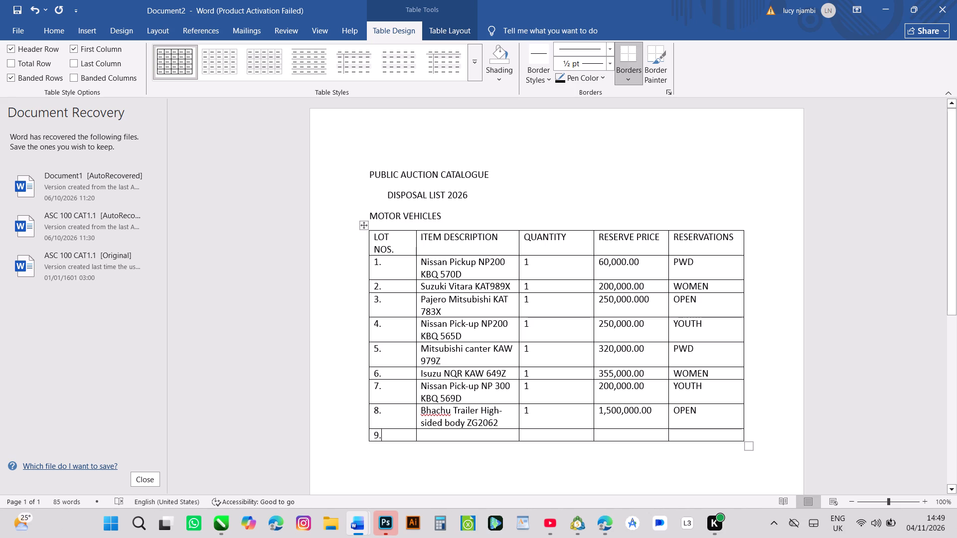
Enter the item description for lot 9, starting with "Bhachu Trailer High-sided body ZG206".
{"action": "left_click", "coordinate": [423, 432]}
{"action": "key", "text": "b"}
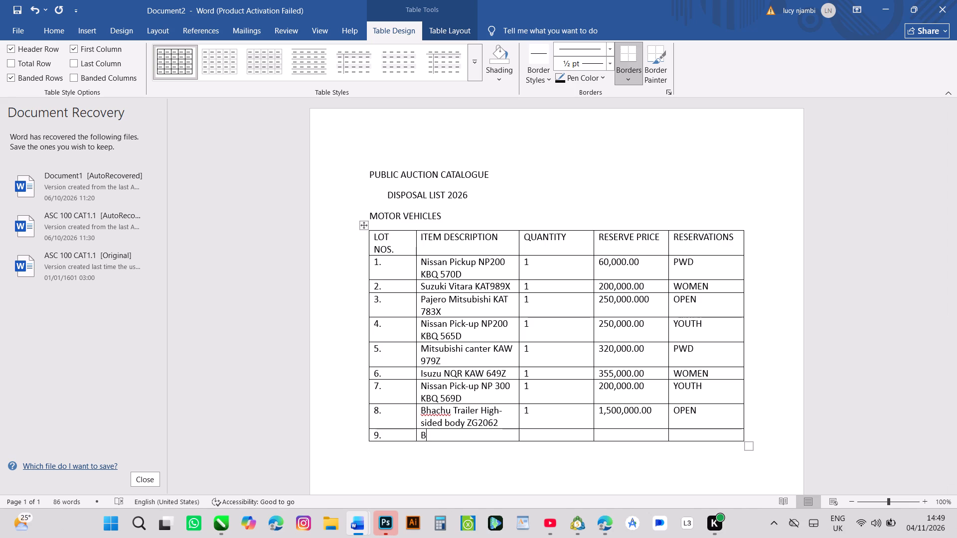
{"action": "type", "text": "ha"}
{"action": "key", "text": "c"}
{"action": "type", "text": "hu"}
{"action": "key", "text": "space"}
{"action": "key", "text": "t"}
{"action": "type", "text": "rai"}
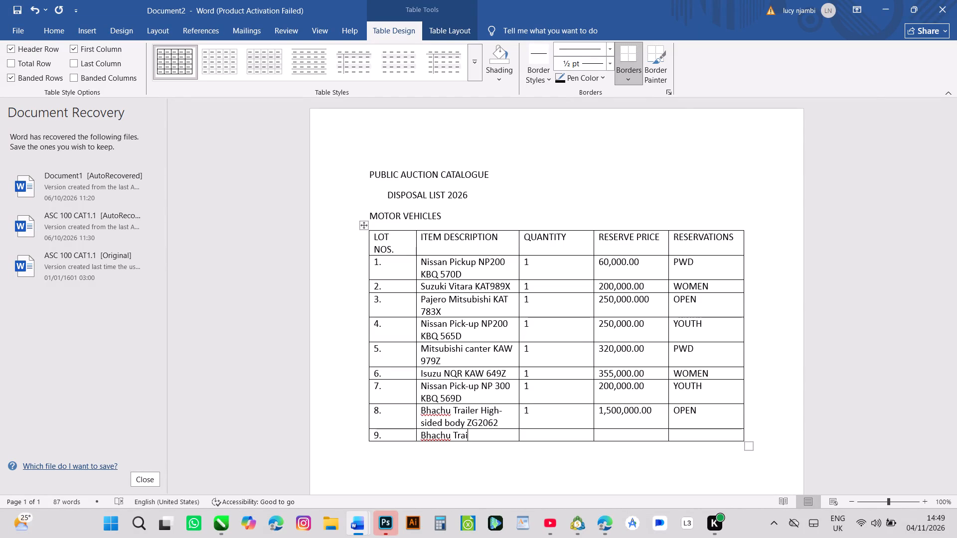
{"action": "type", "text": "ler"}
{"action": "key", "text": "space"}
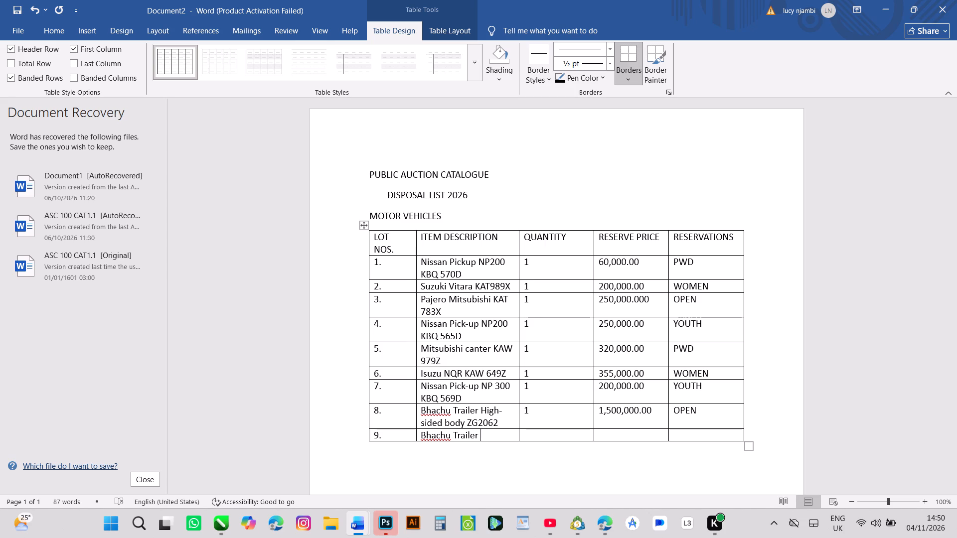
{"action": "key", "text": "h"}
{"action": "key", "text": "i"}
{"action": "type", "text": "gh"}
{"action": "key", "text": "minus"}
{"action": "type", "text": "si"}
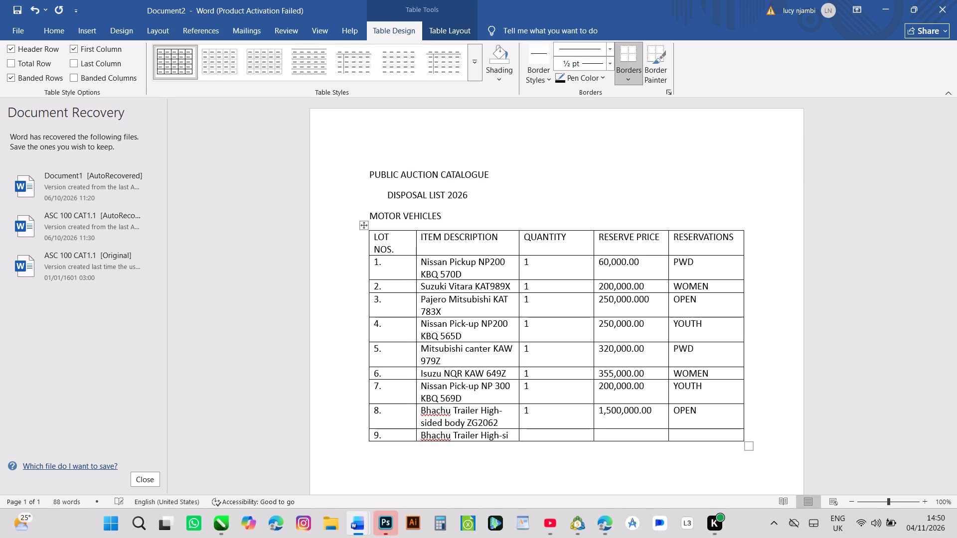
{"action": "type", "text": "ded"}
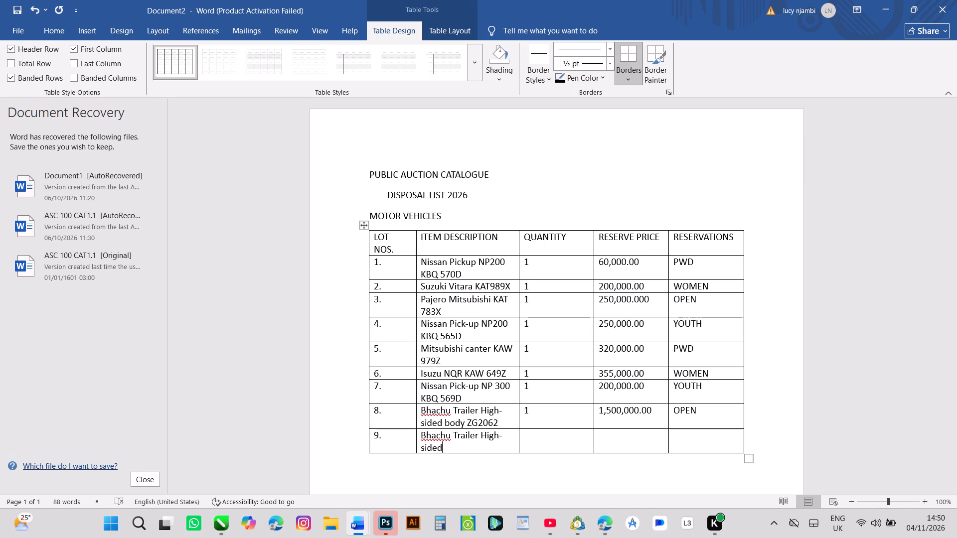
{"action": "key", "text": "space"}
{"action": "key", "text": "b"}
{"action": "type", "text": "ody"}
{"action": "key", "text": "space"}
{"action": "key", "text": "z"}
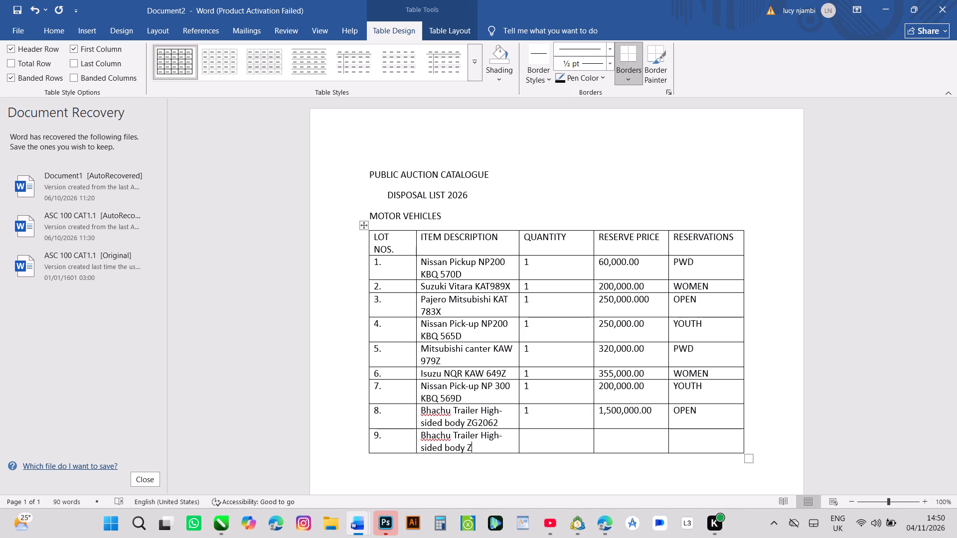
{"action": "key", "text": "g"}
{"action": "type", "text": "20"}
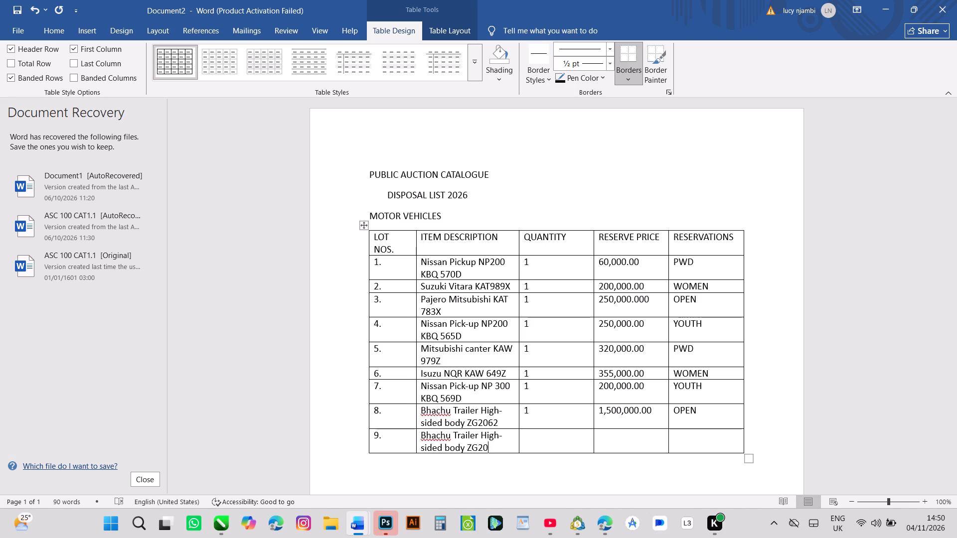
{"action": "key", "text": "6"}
Complete the trailer number in the lot 9 item description so that it reads ZG2062.
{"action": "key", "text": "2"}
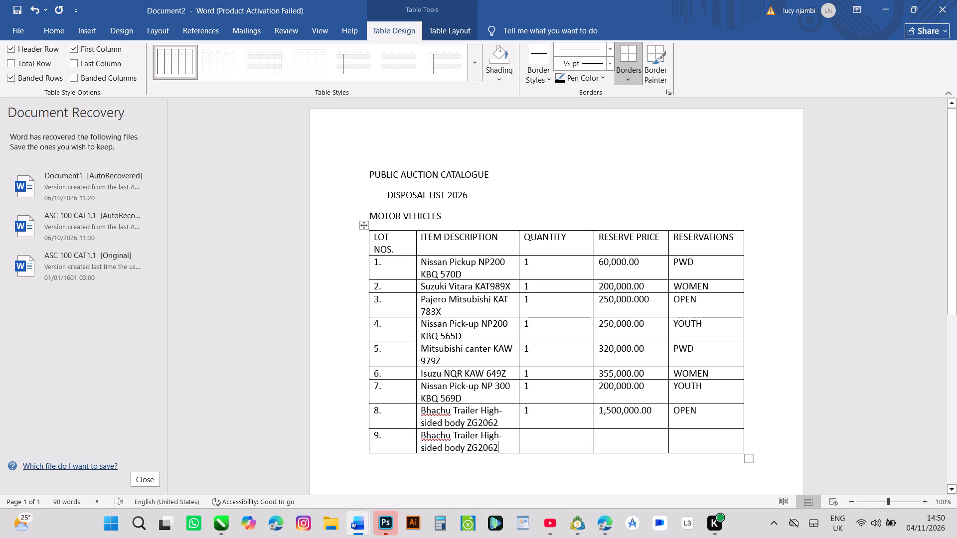
Correct the trailer number in the lot 8 item description to ZG2061.
{"action": "left_click", "coordinate": [497, 421]}
{"action": "key", "text": "BackSpace"}
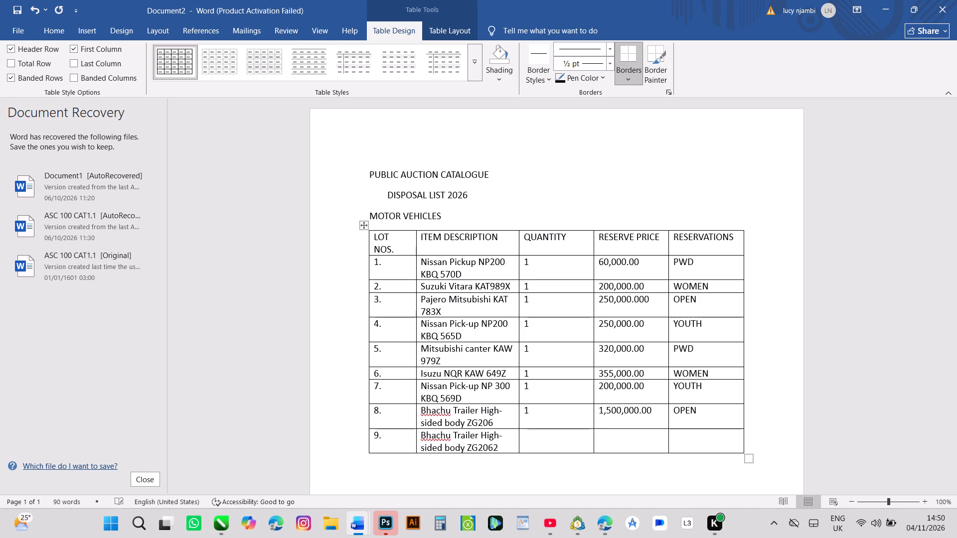
{"action": "key", "text": "1"}
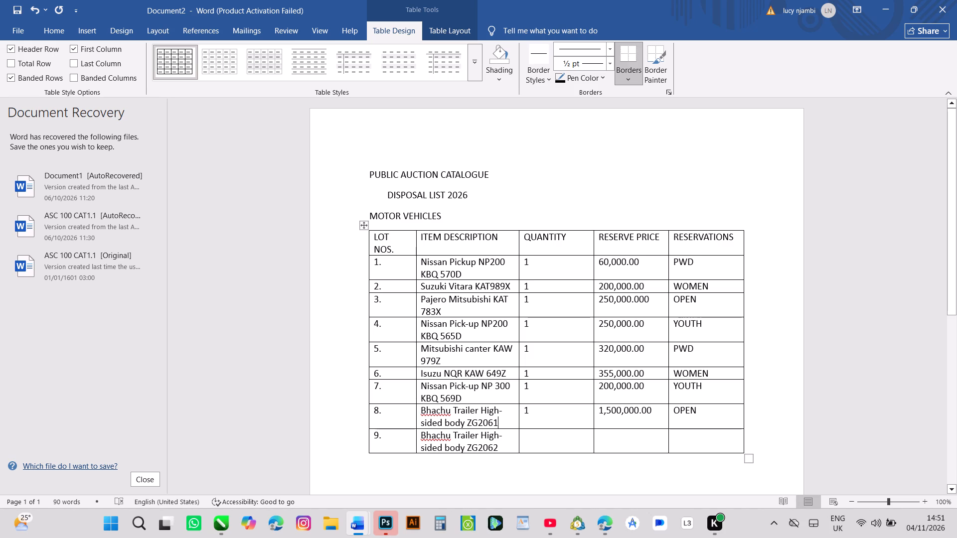
{"action": "key", "text": "1"}
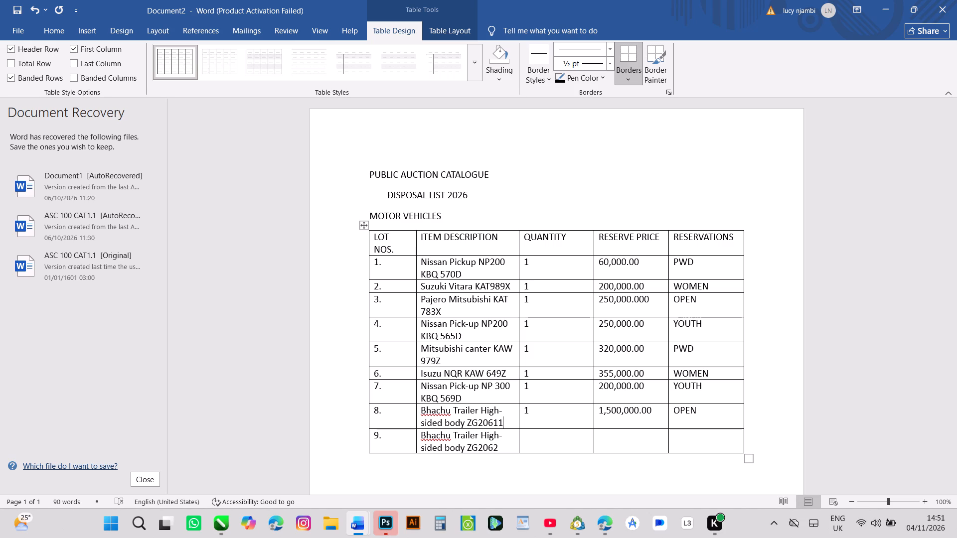
{"action": "key", "text": "BackSpace"}
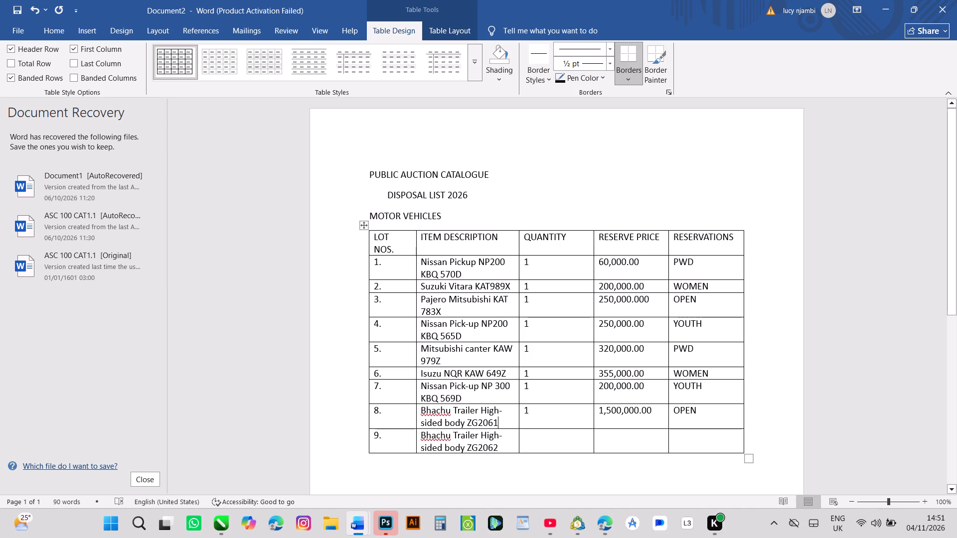
Enter 1 as the quantity for lot 9.
{"action": "left_click", "coordinate": [529, 438]}
{"action": "key", "text": "1"}
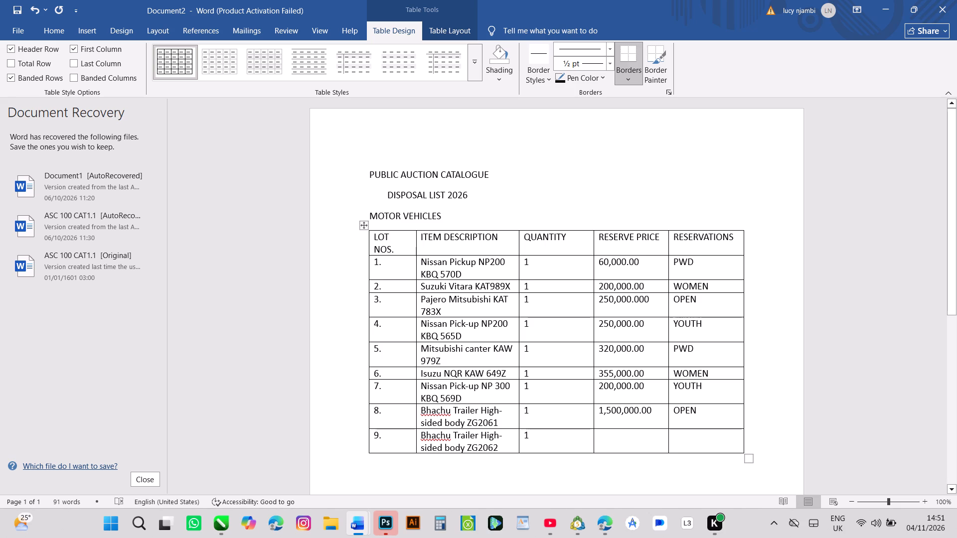
Enter 1,500,000.00 as the reserve price for lot 9.
{"action": "left_click", "coordinate": [602, 441]}
{"action": "key", "text": "1"}
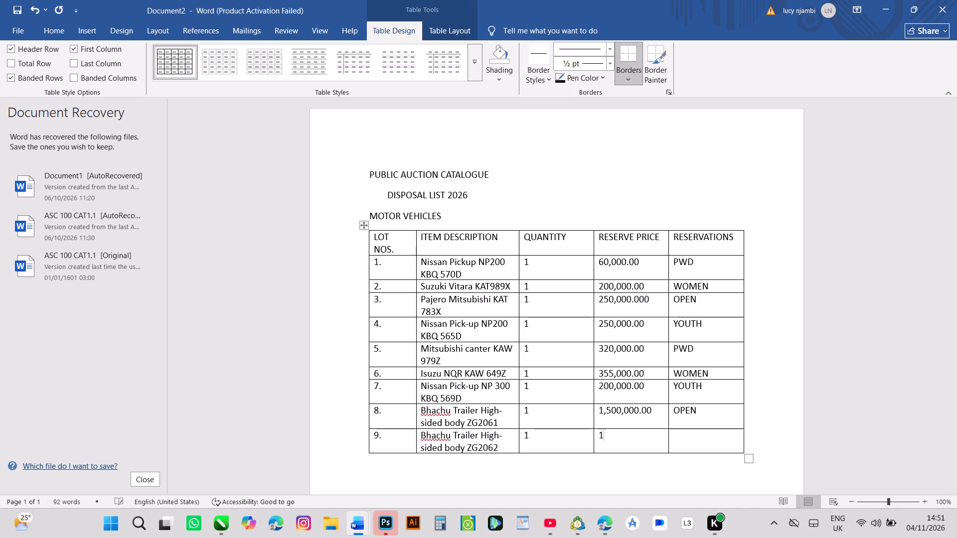
{"action": "key", "text": "comma"}
{"action": "key", "text": "5"}
{"action": "type", "text": "00"}
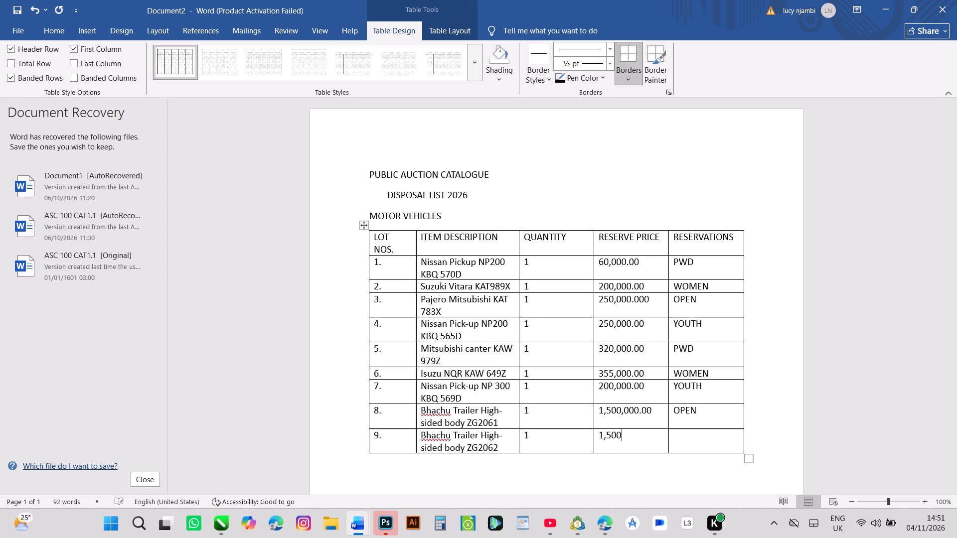
{"action": "key", "text": "comma"}
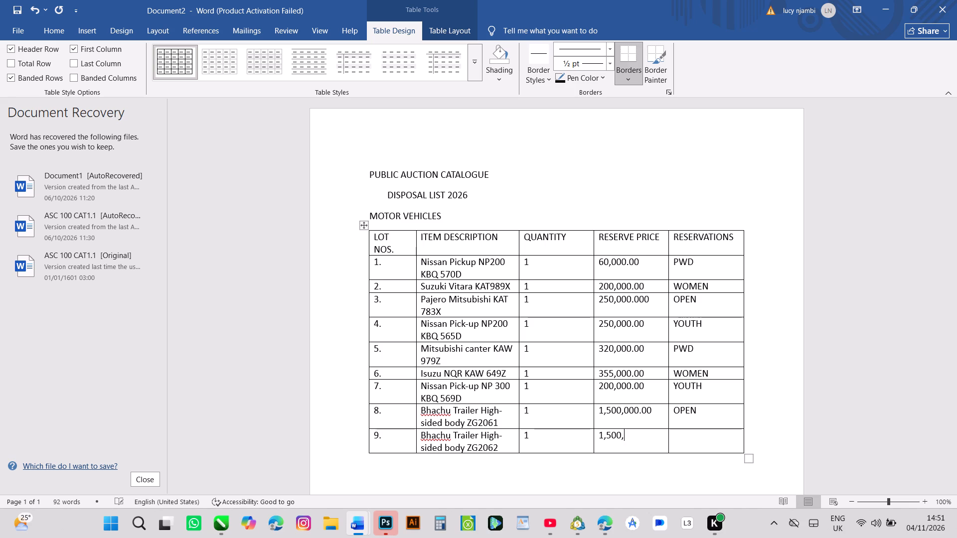
{"action": "type", "text": "00"}
{"action": "key", "text": "period"}
{"action": "key", "text": "BackSpace"}
{"action": "key", "text": "BackSpace"}
{"action": "type", "text": "00"}
{"action": "key", "text": "period"}
{"action": "type", "text": "00"}
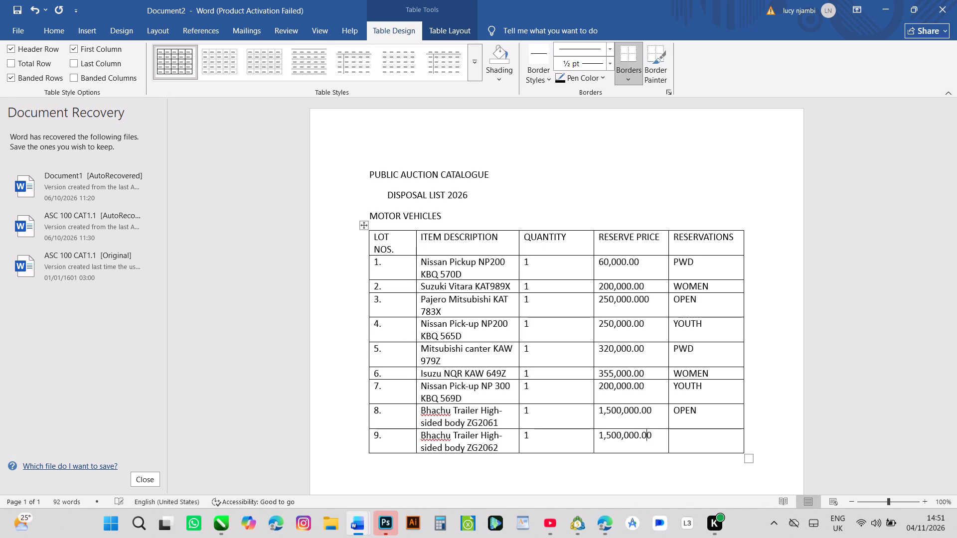
Enter "OPEN" as the reservation for lot 9.
{"action": "left_click", "coordinate": [674, 438]}
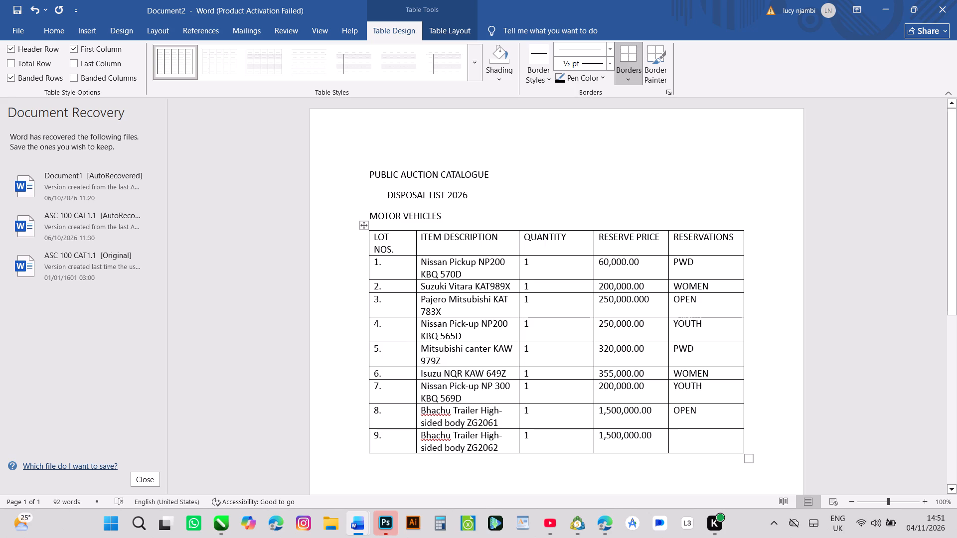
{"action": "key", "text": "o"}
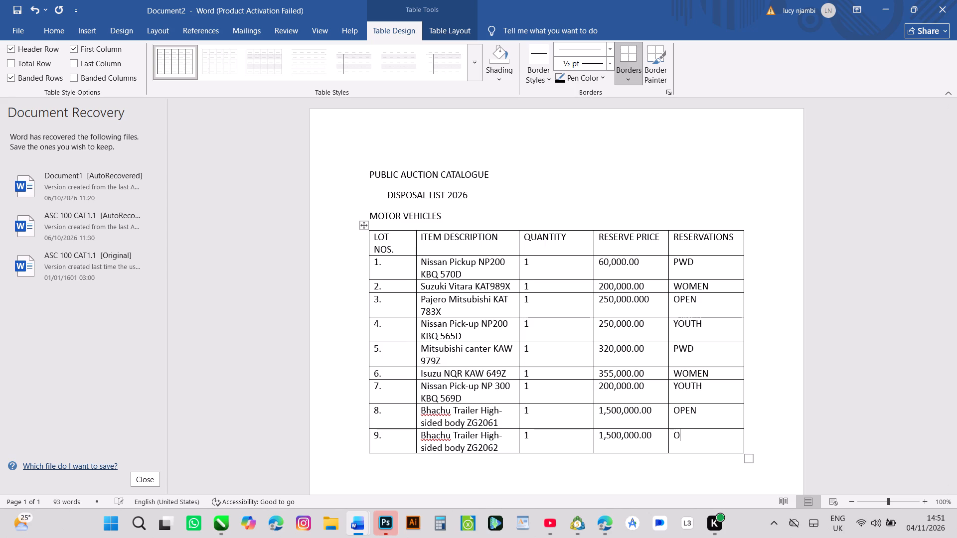
{"action": "type", "text": "EN"}
{"action": "key", "text": "BackSpace"}
{"action": "key", "text": "BackSpace"}
{"action": "type", "text": "PEN"}
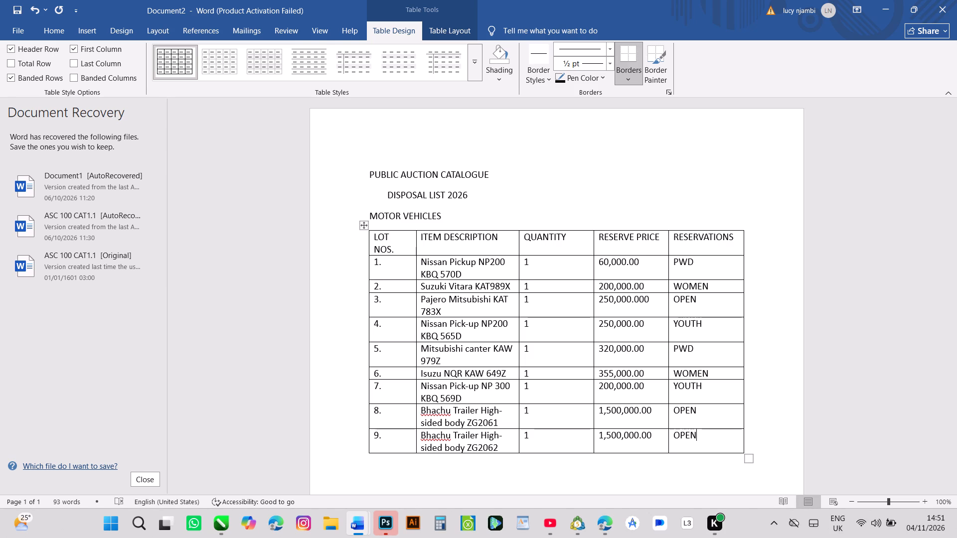